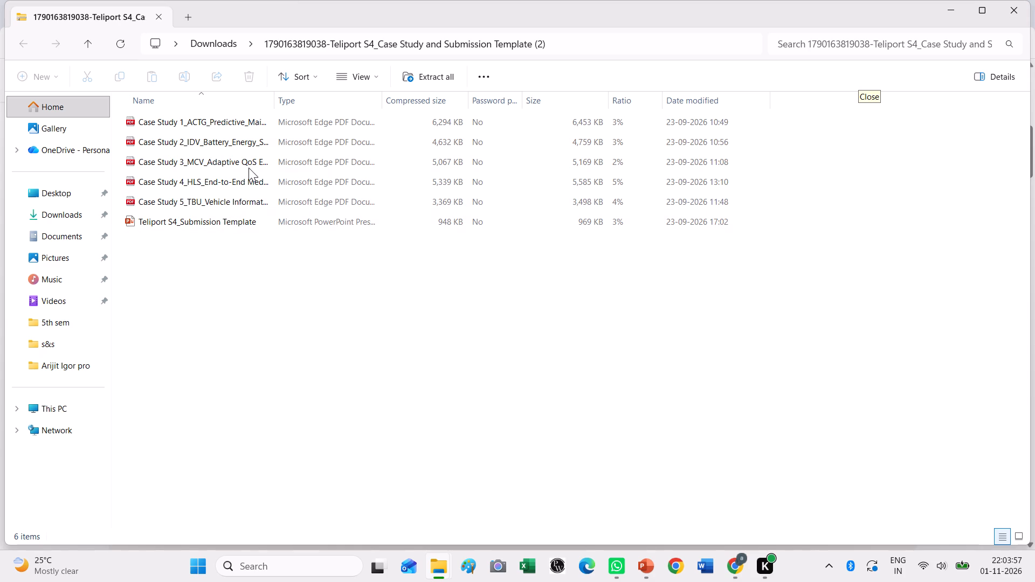
# Open the Case Study 2 battery energy PDF and examine its cover and the problem description on page 2.
pyautogui.doubleClick(246, 147)
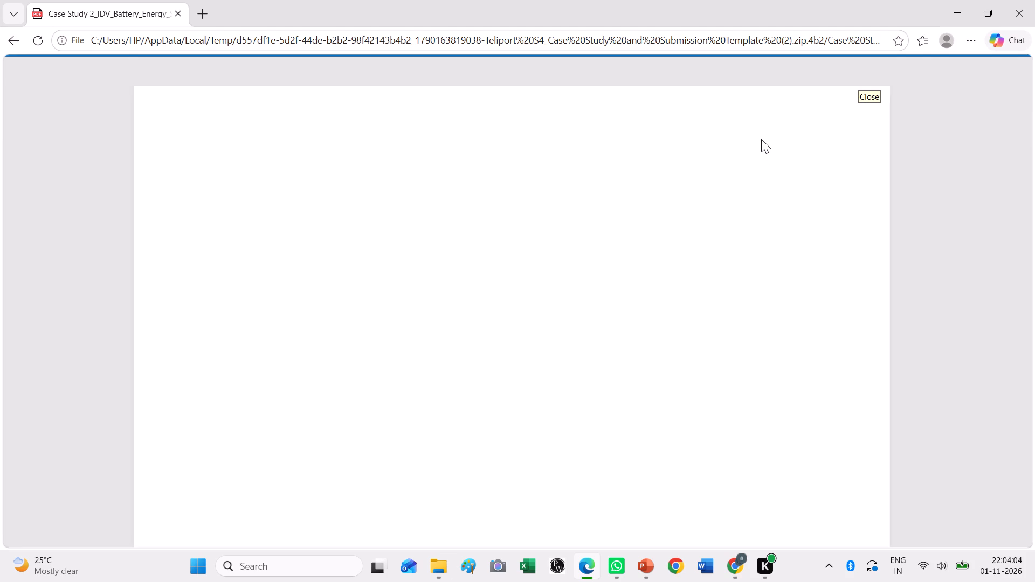
pyautogui.scroll(-3, 686, 236)
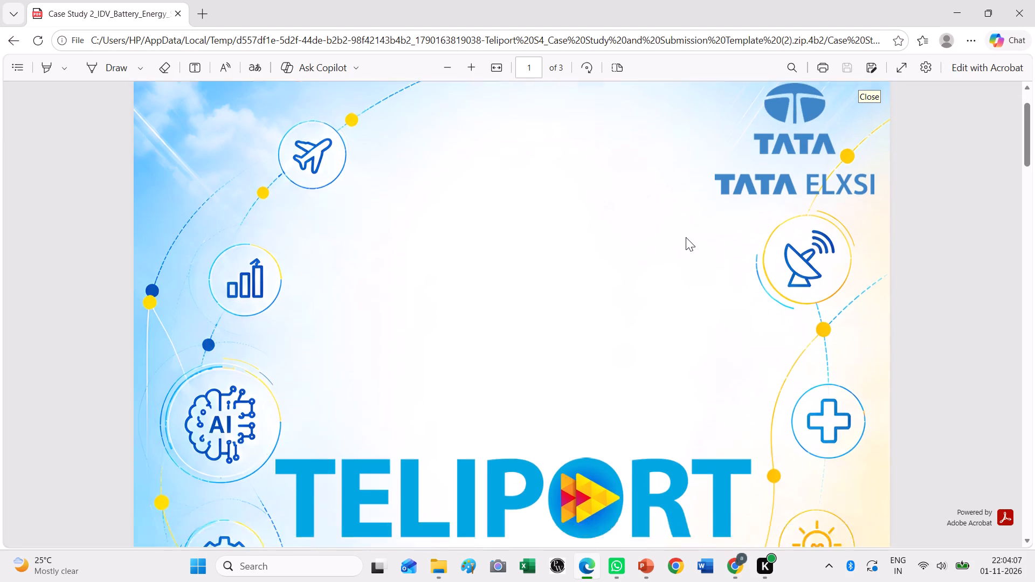
pyautogui.scroll(-15, 686, 237)
pyautogui.scroll(8, 682, 253)
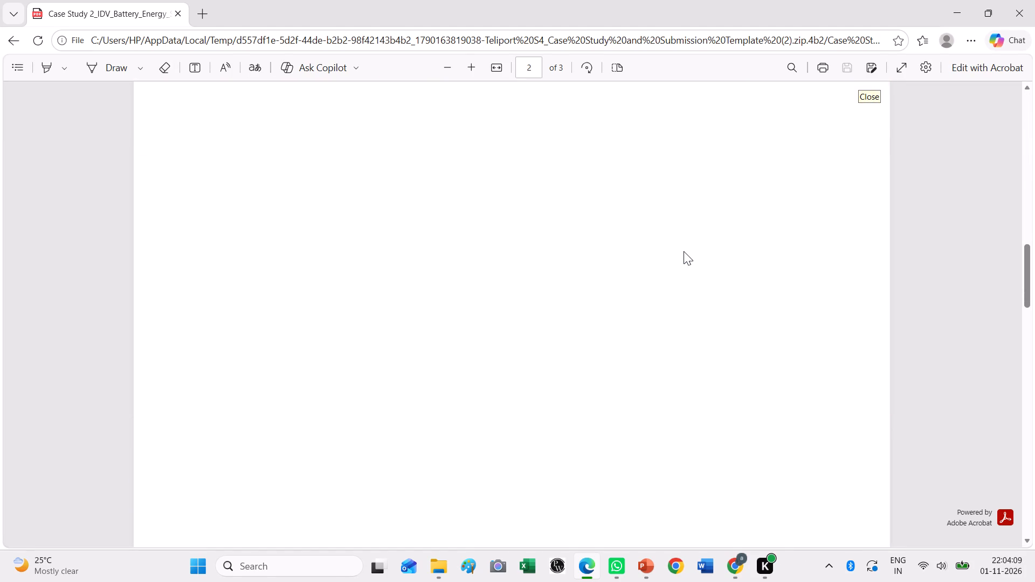
pyautogui.scroll(3, 684, 251)
pyautogui.scroll(-3, 687, 246)
pyautogui.scroll(2, 687, 246)
pyautogui.scroll(-5, 687, 242)
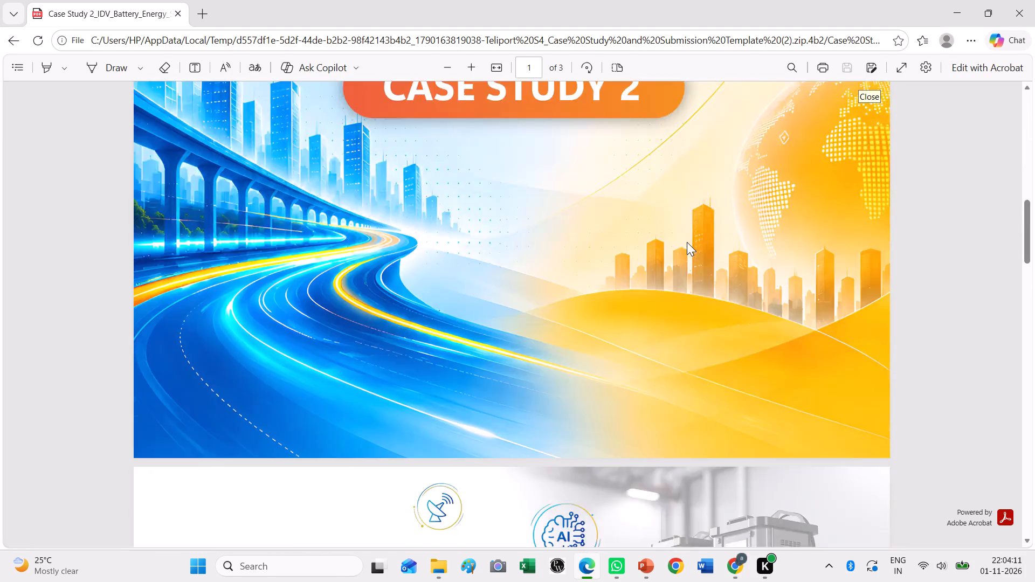
pyautogui.scroll(-7, 687, 242)
pyautogui.scroll(2, 687, 244)
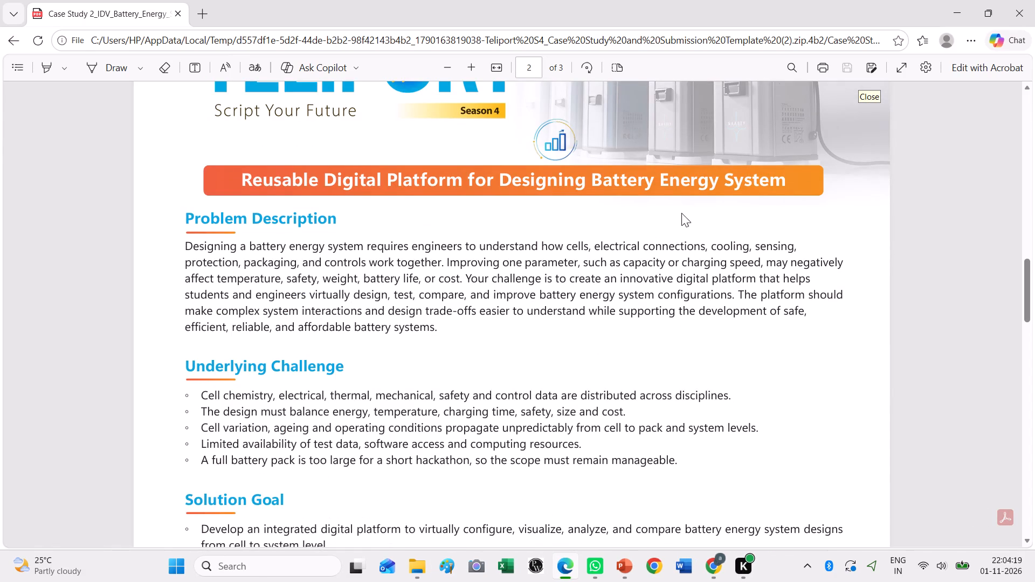
pyautogui.scroll(3, 609, 236)
pyautogui.scroll(-1, 678, 490)
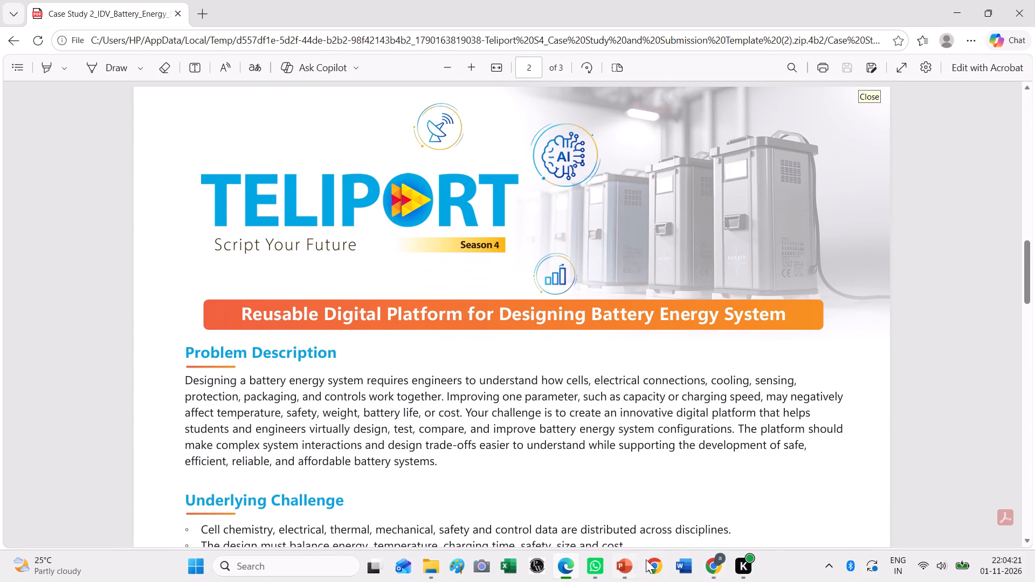
# Switch to the PowerPoint submission template and complete the title slide's case study line as "Case Study No. - 2".
pyautogui.click(639, 565)
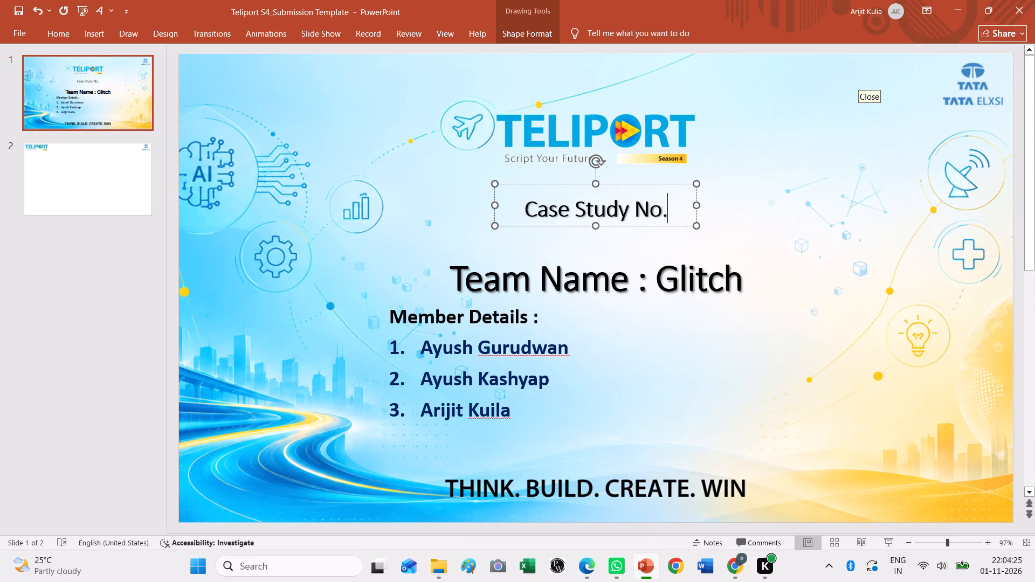
pyautogui.click(674, 204)
pyautogui.press('space')
pyautogui.write('-')
pyautogui.press('space')
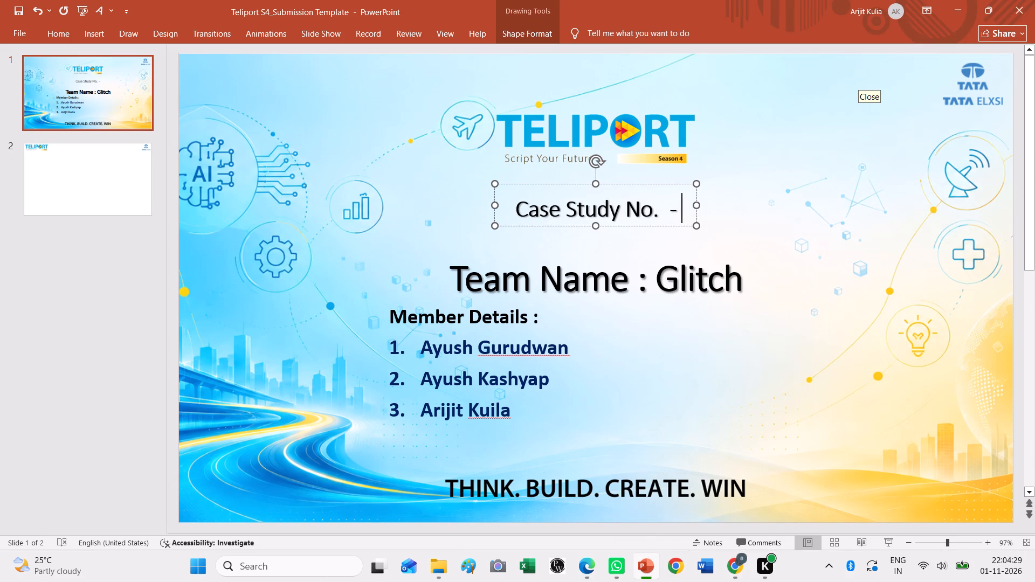
pyautogui.press('BackSpace')
pyautogui.press('BackSpace')
pyautogui.press('BackSpace')
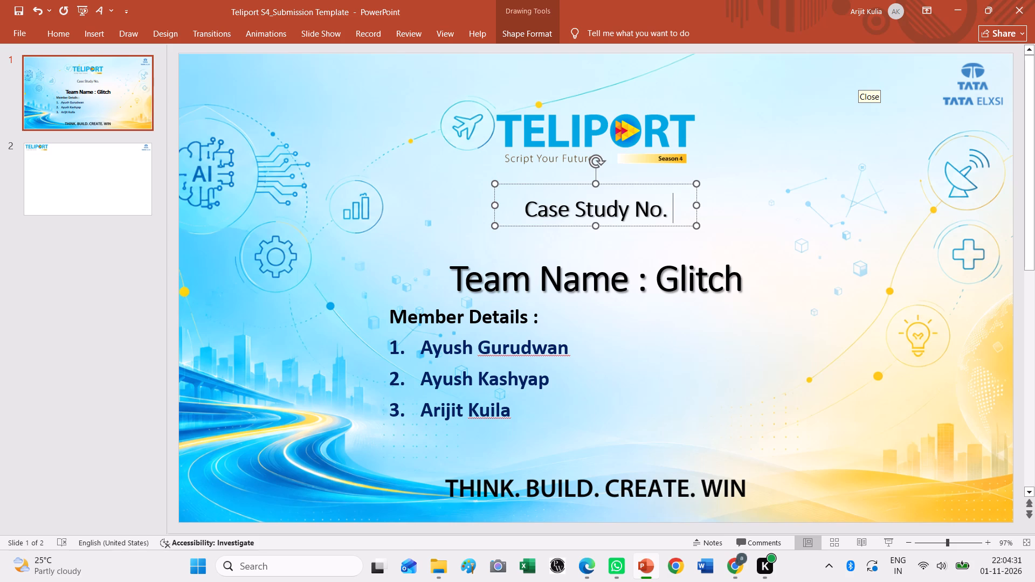
pyautogui.press('BackSpace')
pyautogui.press('BackSpace')
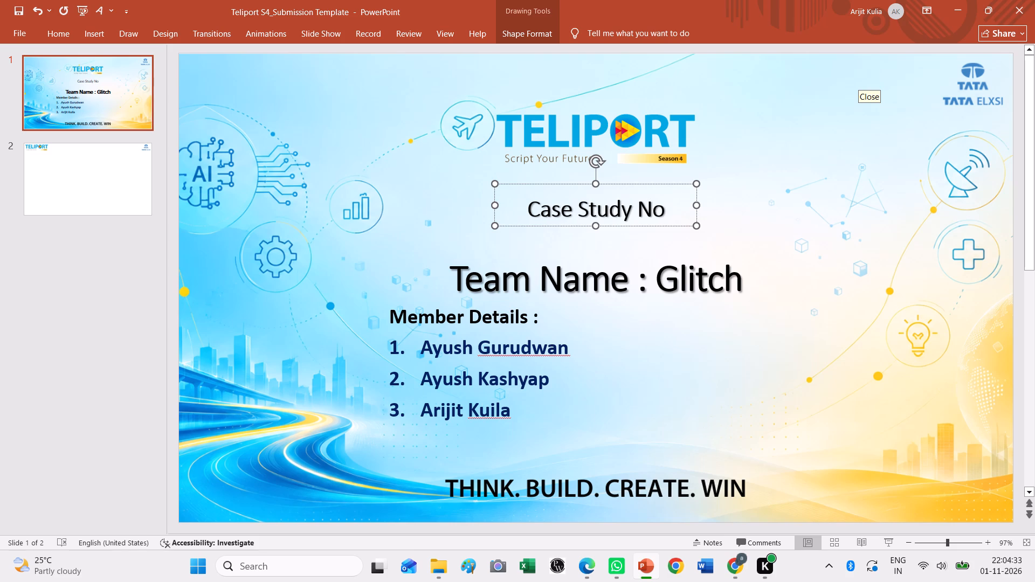
pyautogui.press('.')
pyautogui.press('space')
pyautogui.write('- -')
pyautogui.press('BackSpace')
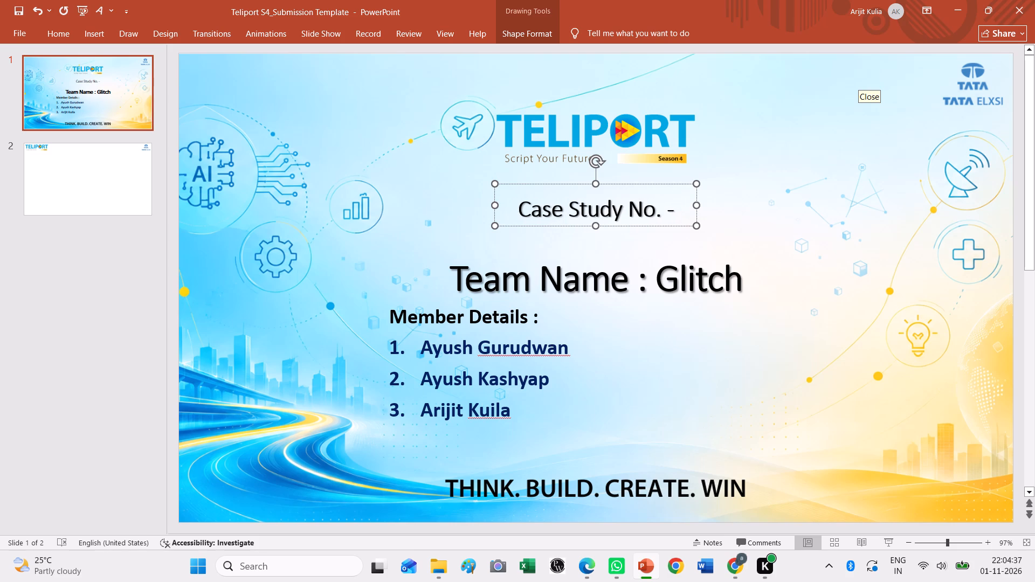
pyautogui.press('2')
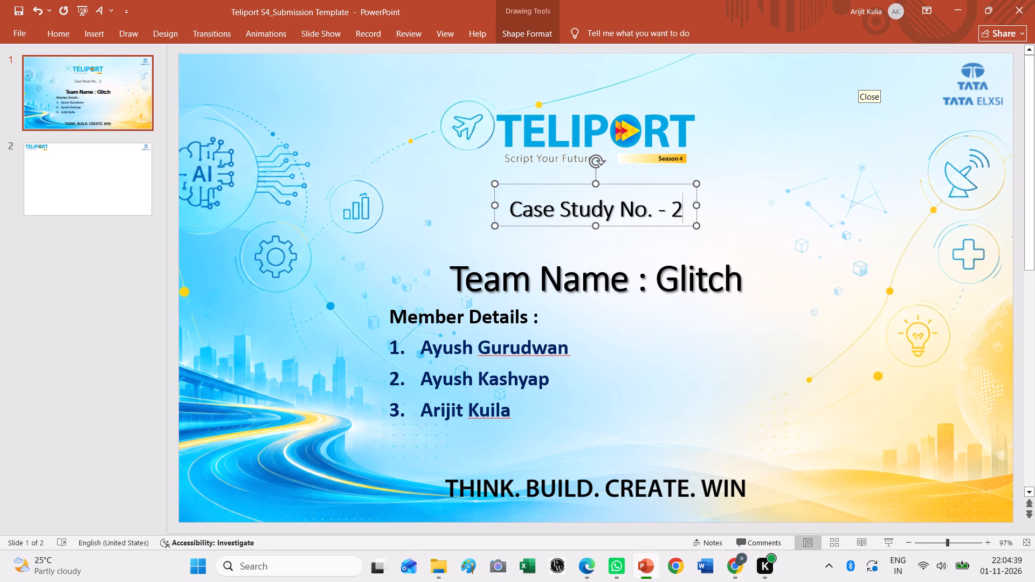
pyautogui.click(748, 243)
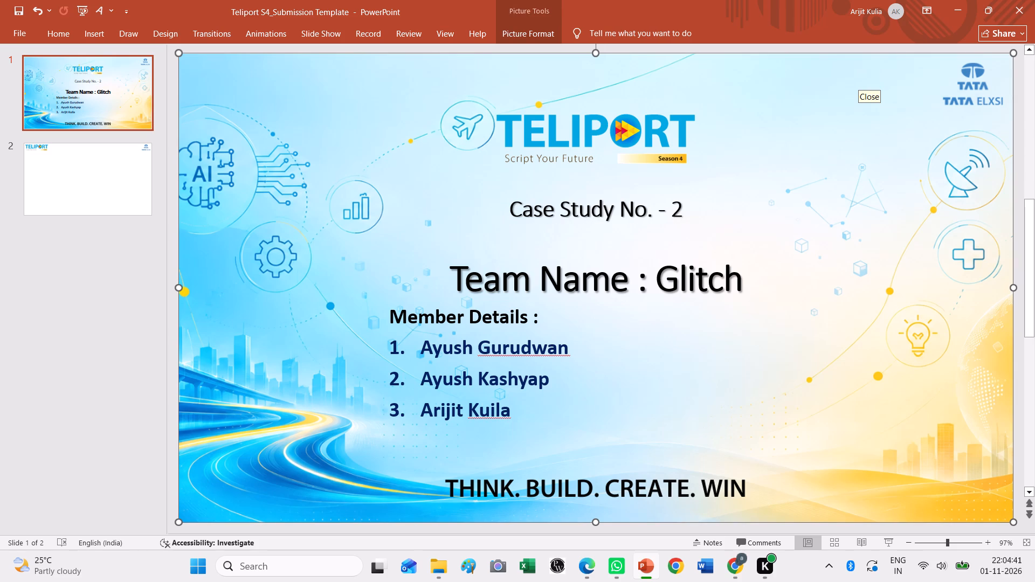
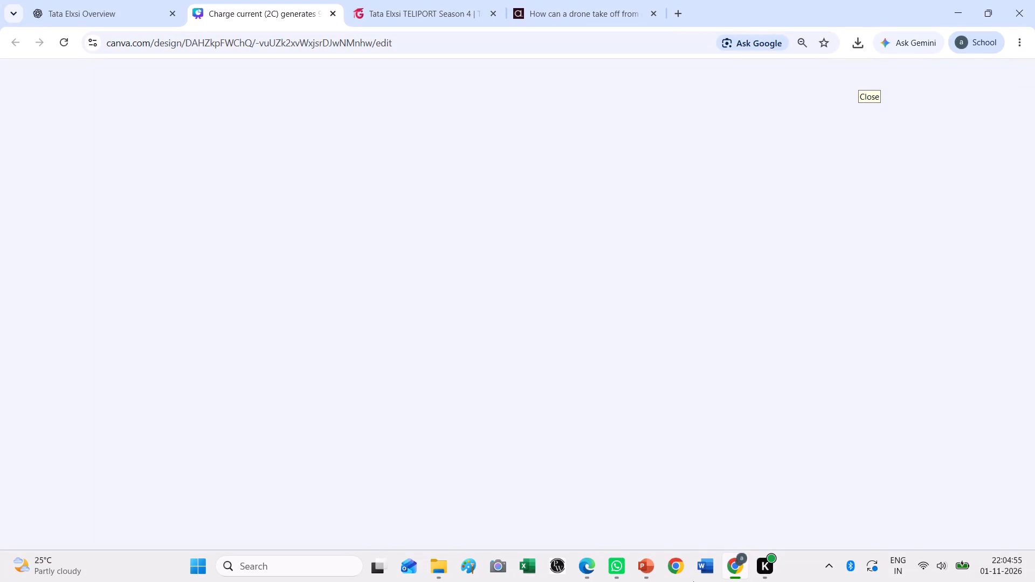
# Switch to PowerPoint and search the fonts for "canva" to restyle the title slide's "Case Study No. - 2" line.
pyautogui.click(639, 562)
pyautogui.moveTo(682, 209); pyautogui.dragTo(498, 214)
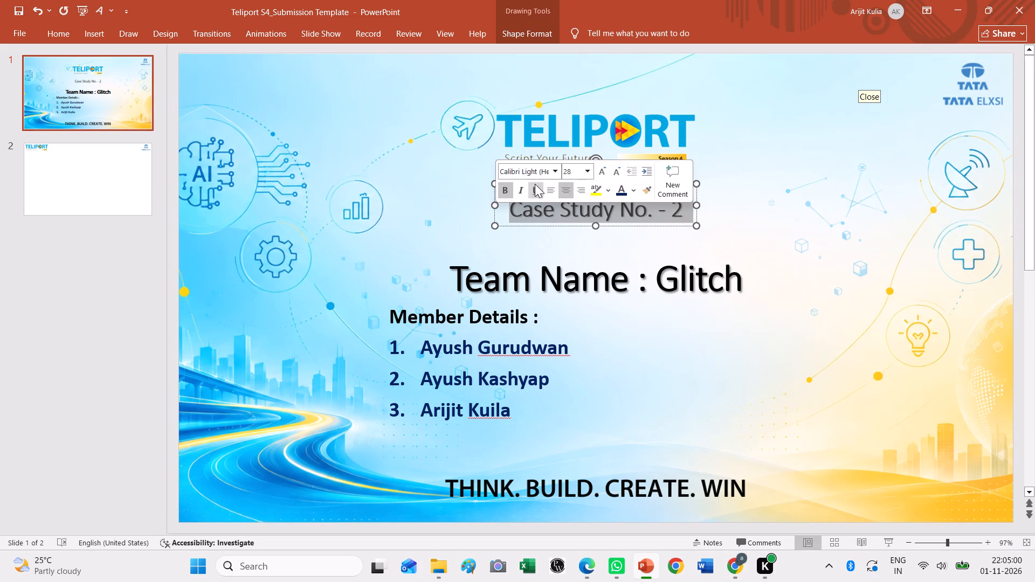
pyautogui.click(550, 175)
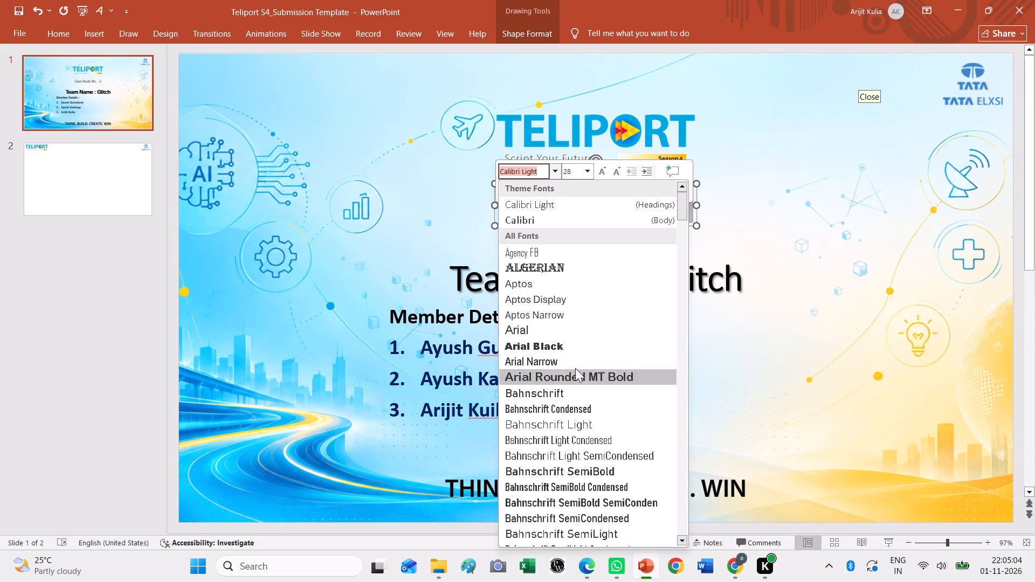
pyautogui.write('canva')
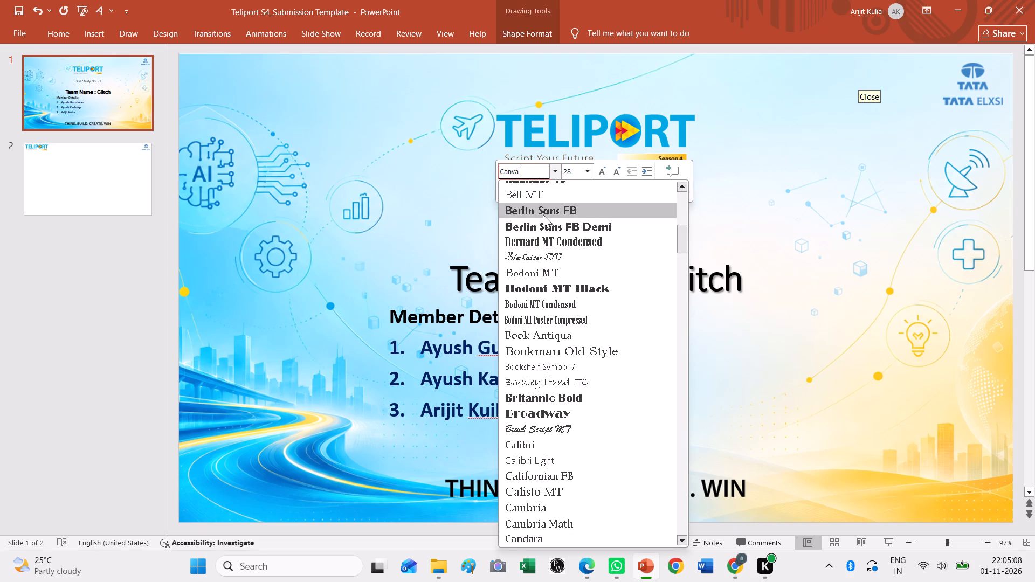
pyautogui.scroll(2, 568, 245)
pyautogui.scroll(-6, 568, 245)
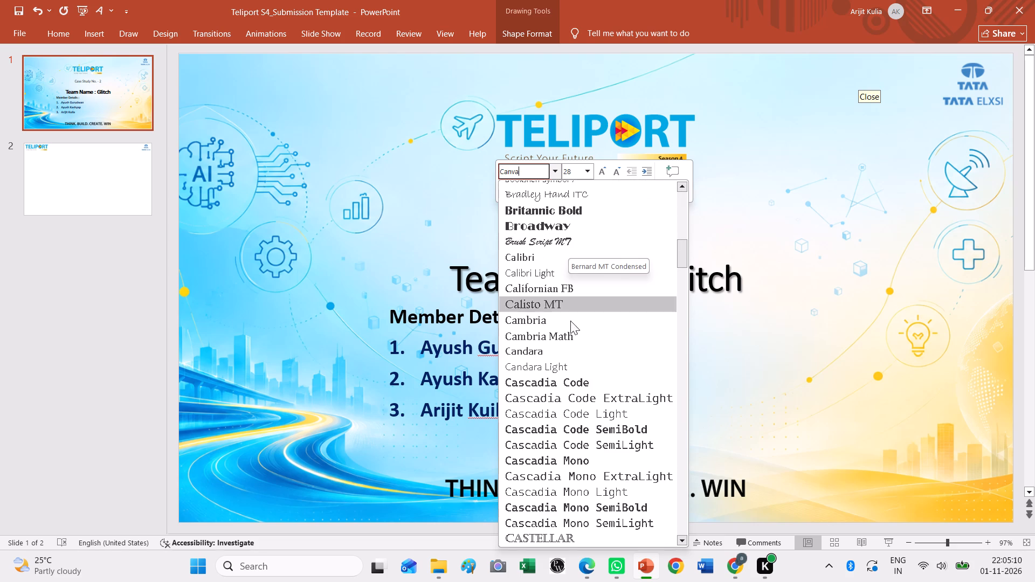
pyautogui.scroll(-3, 579, 361)
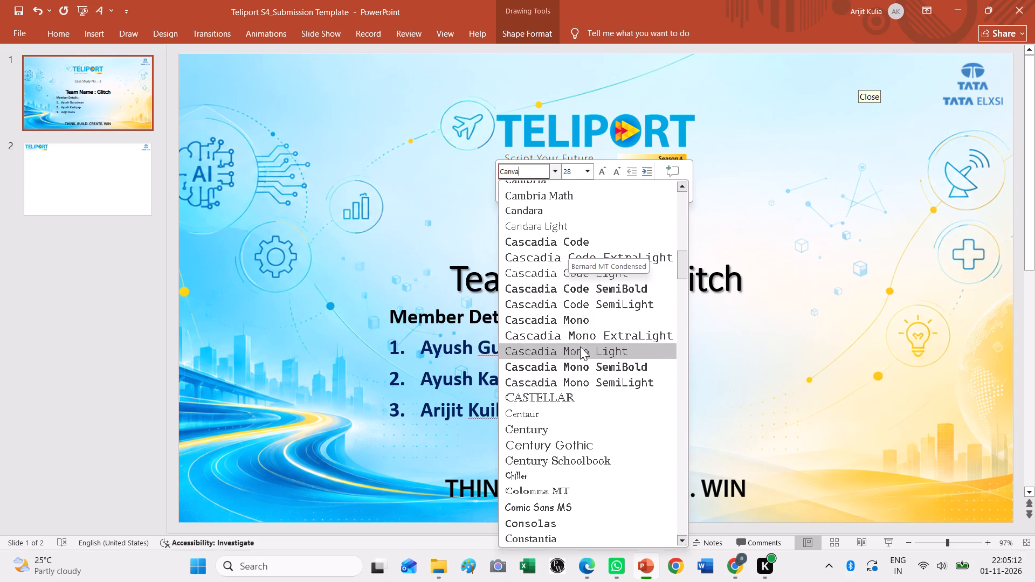
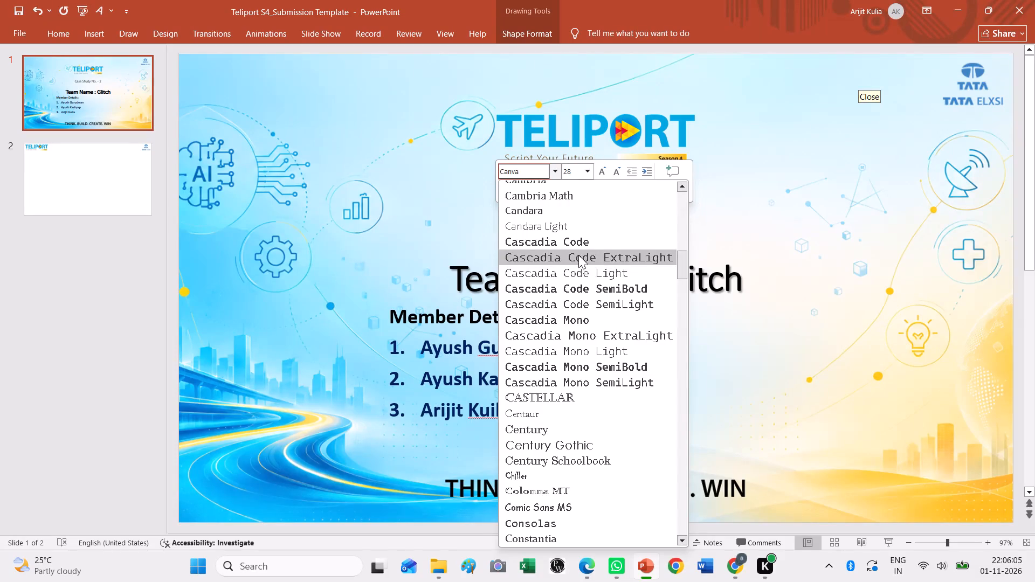
# Apply the Century font to the title slide's "Case Study No. - 2" line.
pyautogui.click(571, 425)
pyautogui.click(639, 283)
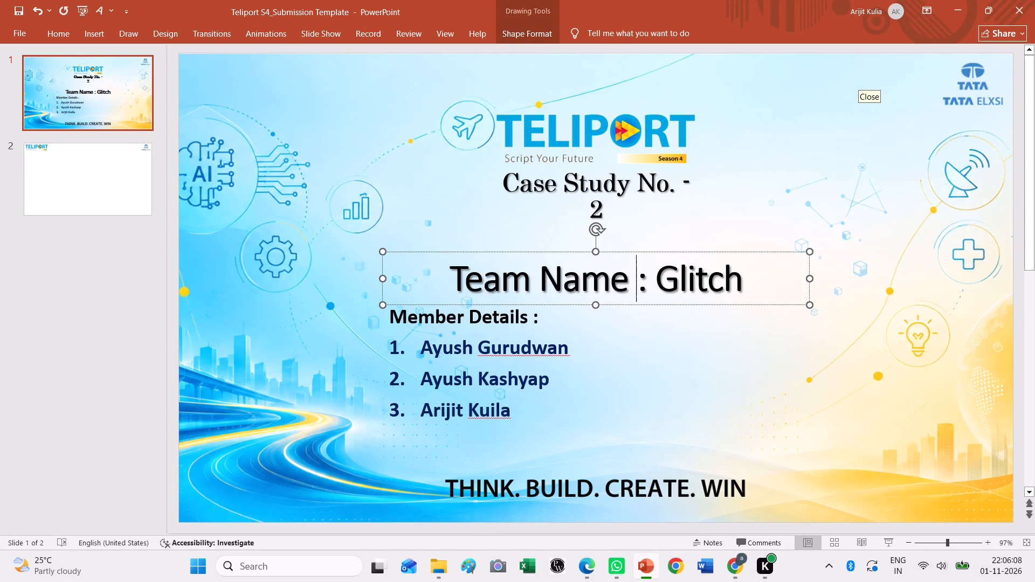
# Widen the "Case Study No. - 2" text box so its text fits on a single line.
pyautogui.click(609, 181)
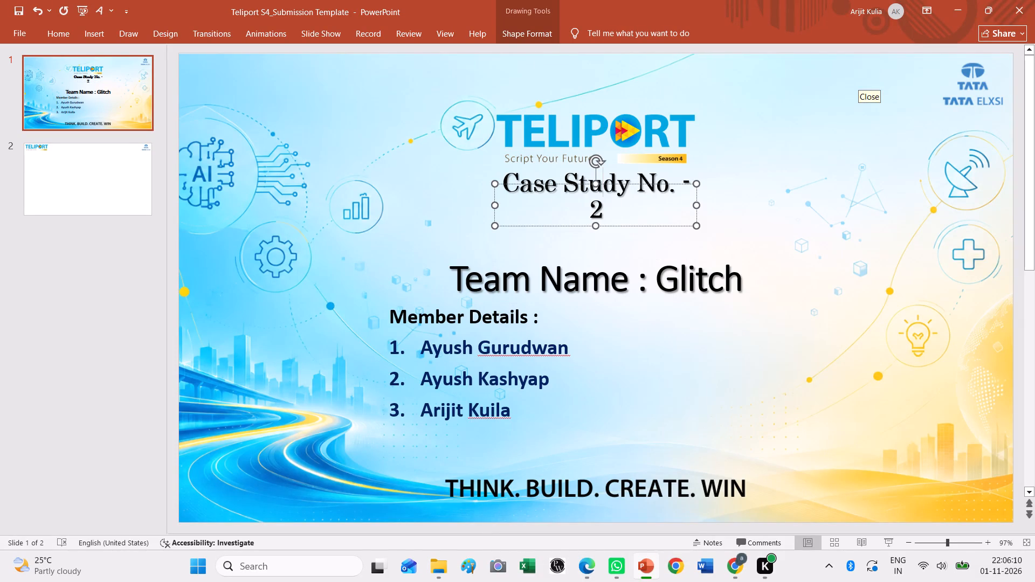
pyautogui.moveTo(696, 204); pyautogui.dragTo(726, 211)
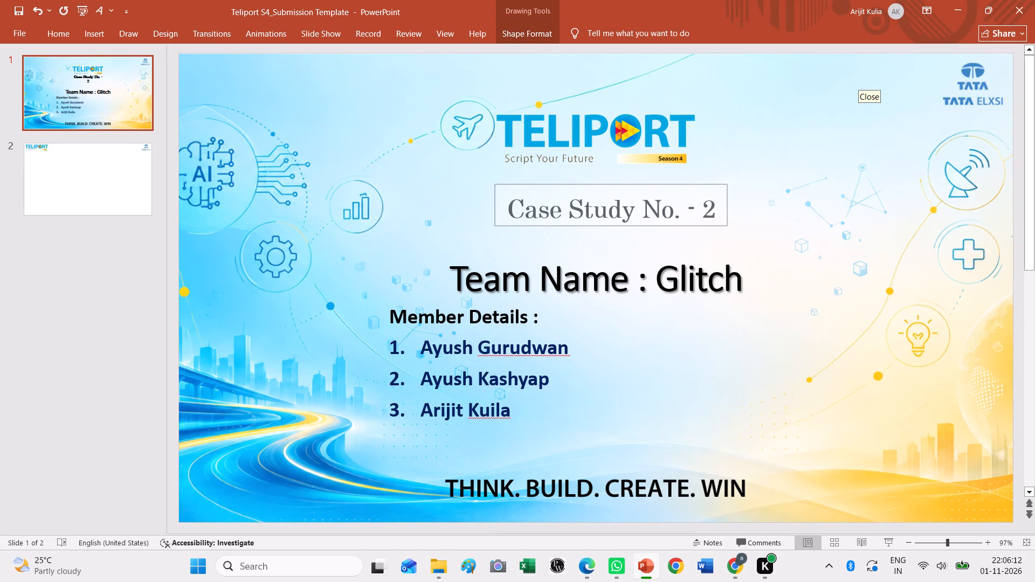
pyautogui.moveTo(726, 211); pyautogui.dragTo(724, 211)
pyautogui.click(791, 228)
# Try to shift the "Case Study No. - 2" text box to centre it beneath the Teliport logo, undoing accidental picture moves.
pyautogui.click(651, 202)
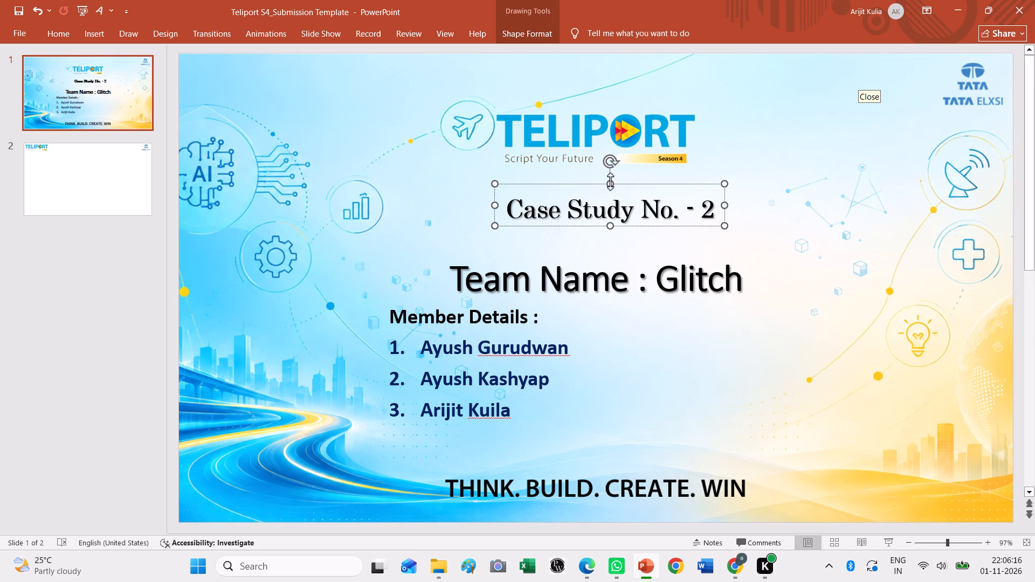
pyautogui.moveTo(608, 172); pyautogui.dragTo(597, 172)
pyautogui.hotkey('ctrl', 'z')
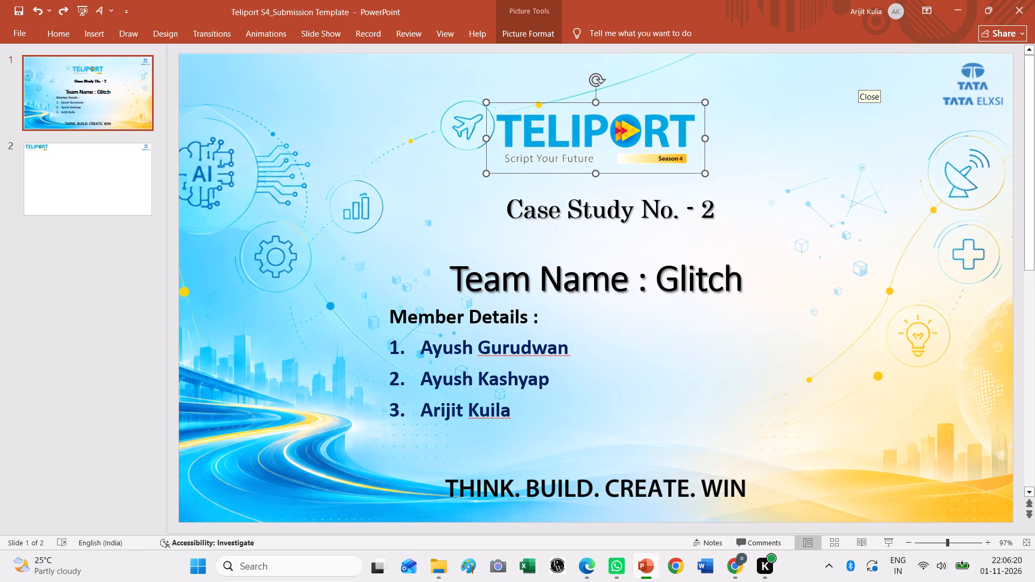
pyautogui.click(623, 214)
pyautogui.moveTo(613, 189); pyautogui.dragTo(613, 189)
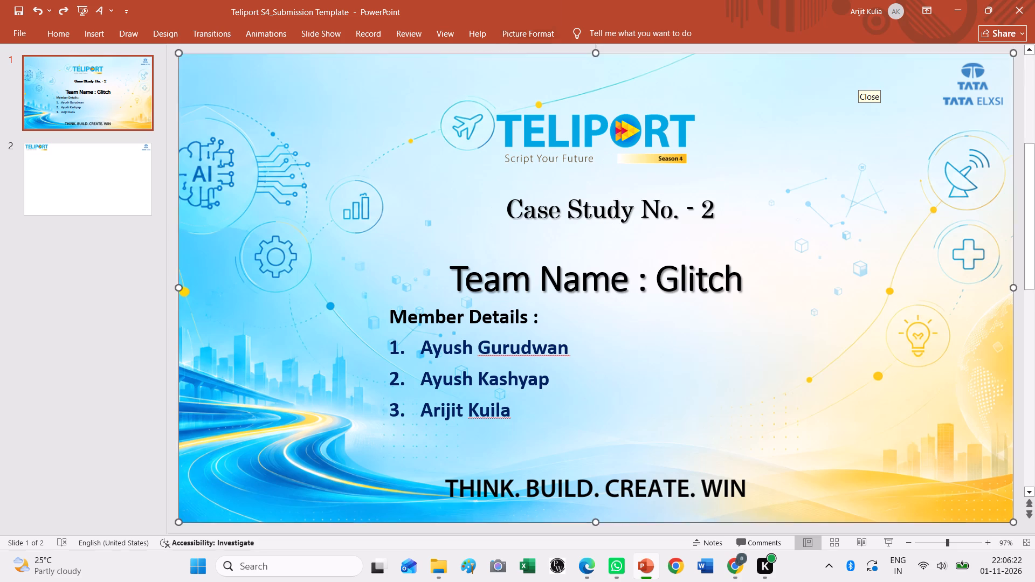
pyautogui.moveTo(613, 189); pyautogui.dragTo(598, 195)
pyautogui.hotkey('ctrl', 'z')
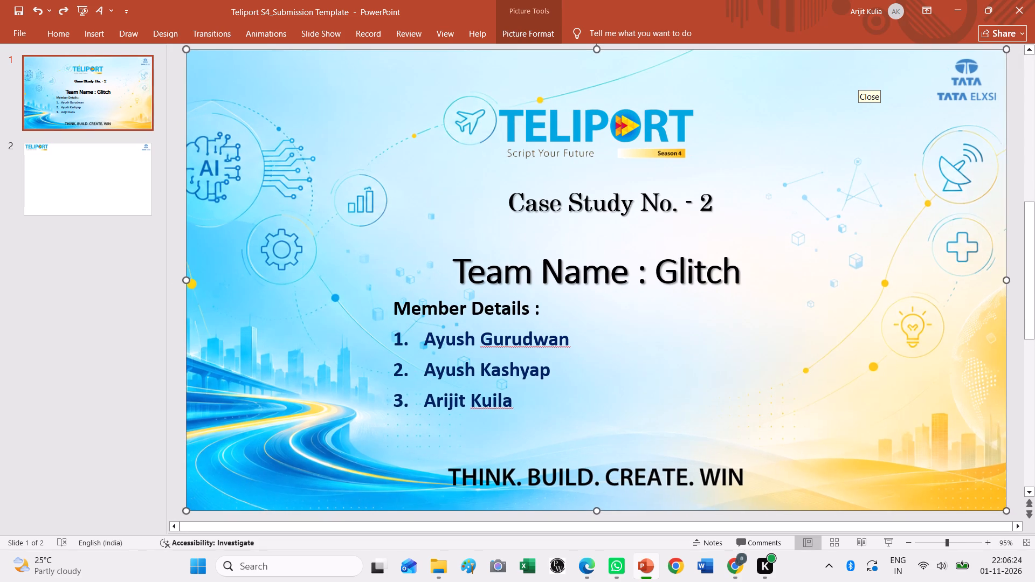
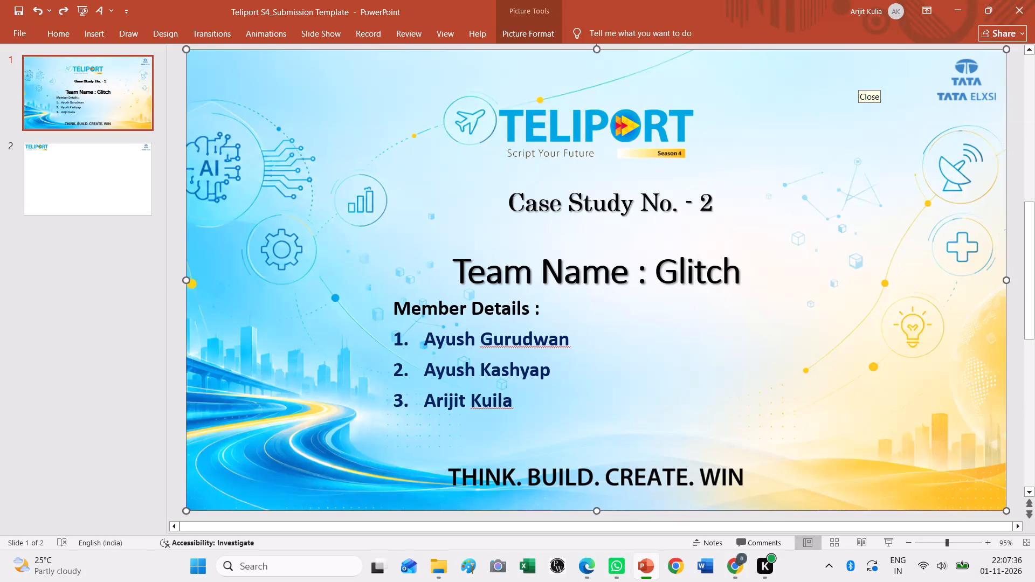
# Apply the Century font to the title slide's "Team Name : Glitch" line.
pyautogui.click(589, 275)
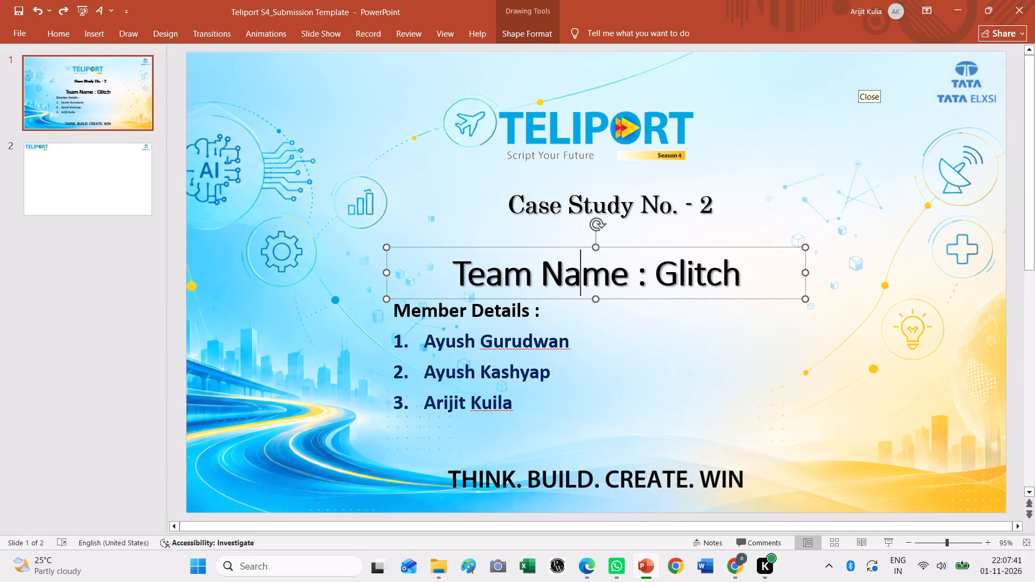
pyautogui.moveTo(745, 276); pyautogui.dragTo(446, 269)
pyautogui.click(500, 225)
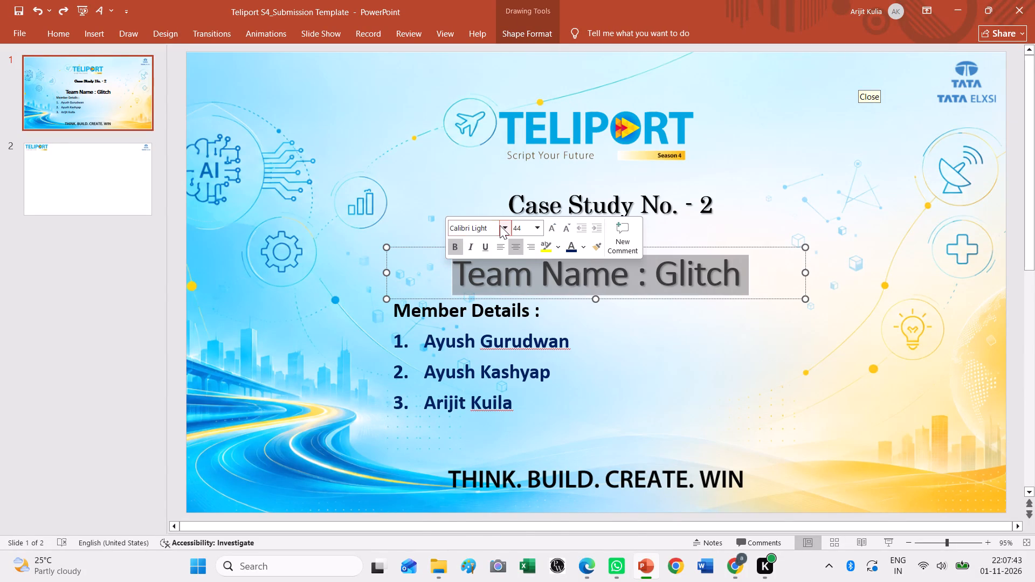
pyautogui.click(500, 301)
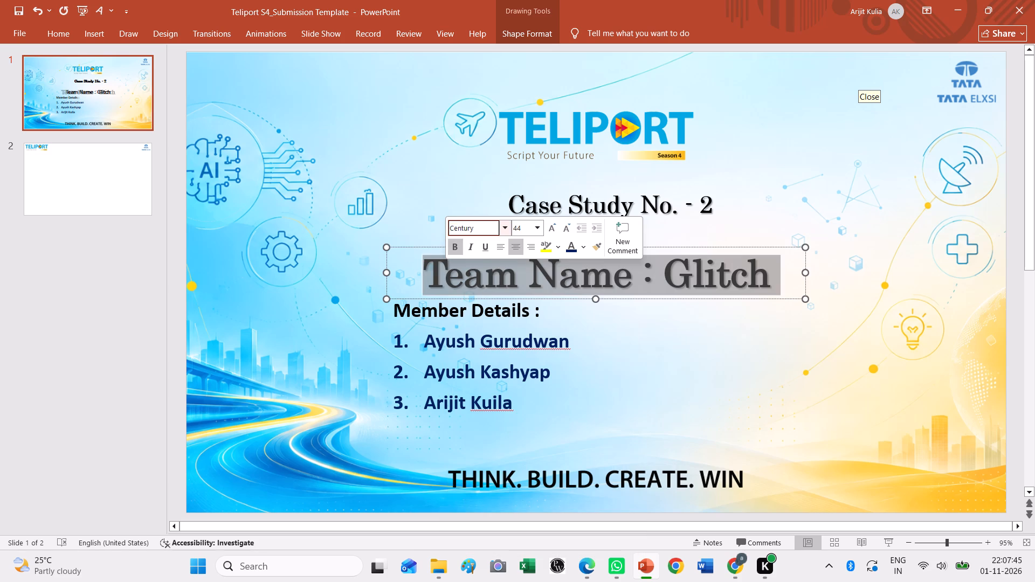
pyautogui.click(516, 403)
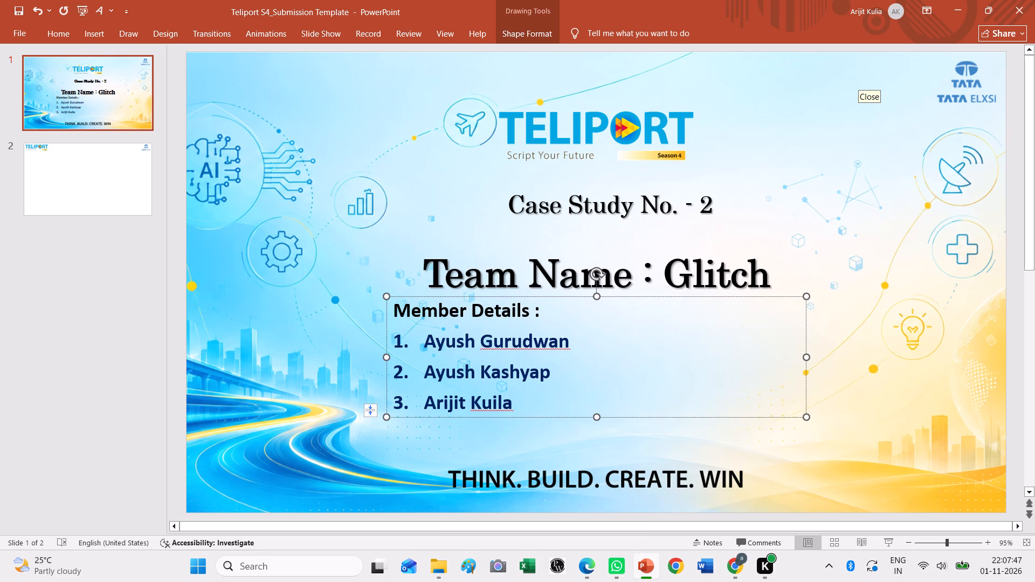
# Set the font size of the whole "Team Name : Glitch" line to 40.
pyautogui.click(655, 274)
pyautogui.moveTo(771, 276); pyautogui.dragTo(610, 283)
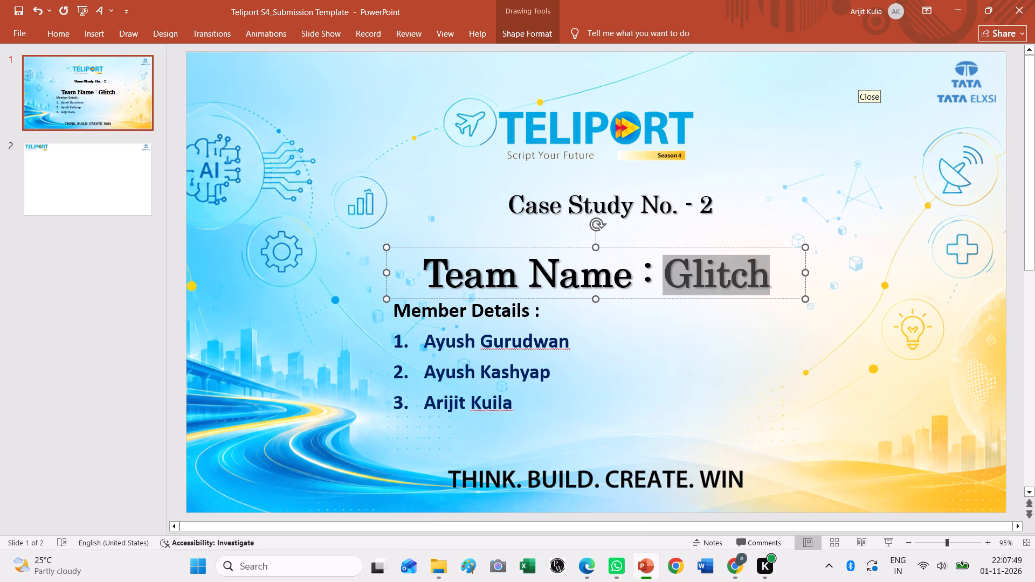
pyautogui.moveTo(610, 283); pyautogui.dragTo(413, 286)
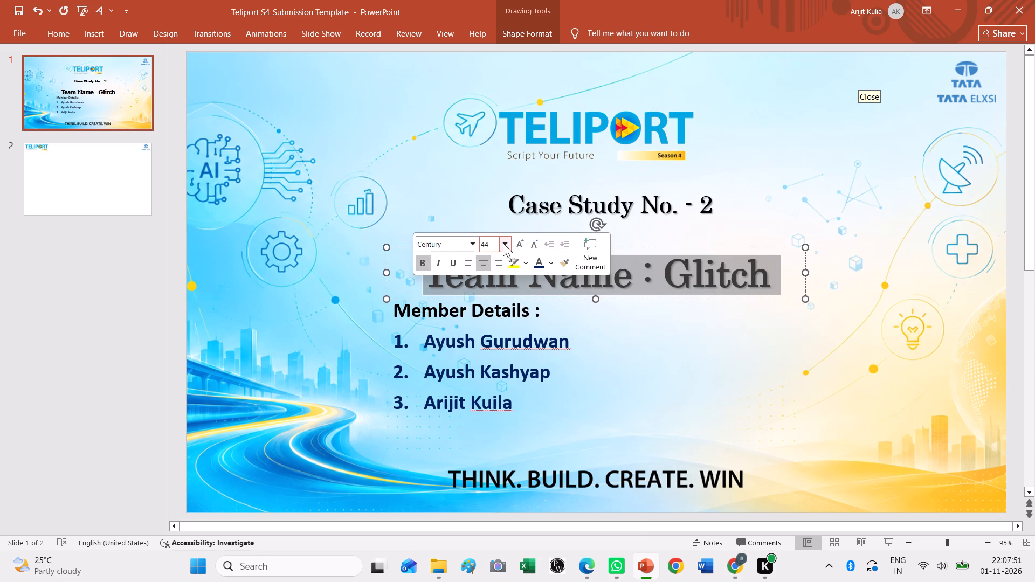
pyautogui.click(504, 243)
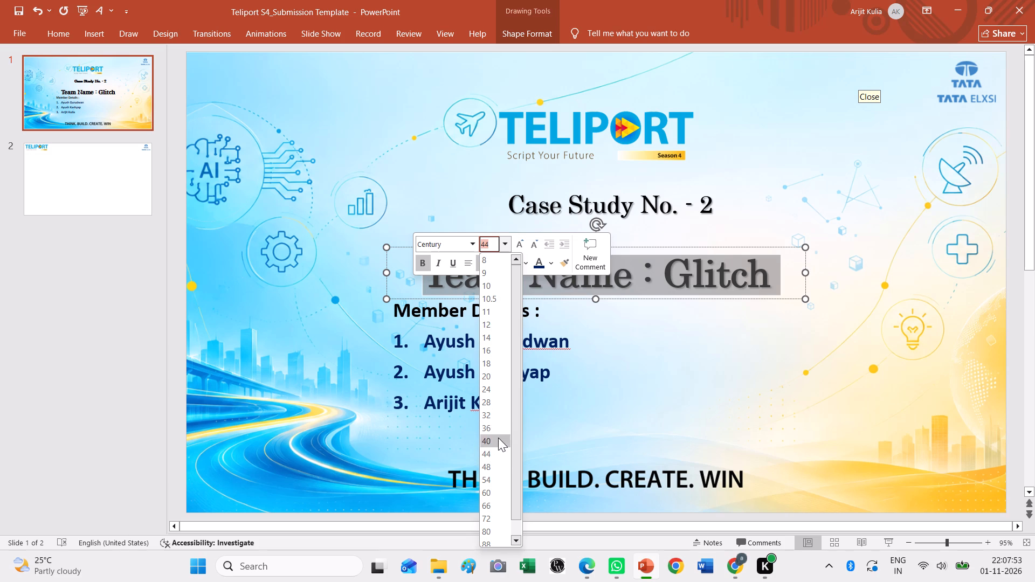
pyautogui.click(498, 438)
pyautogui.click(770, 381)
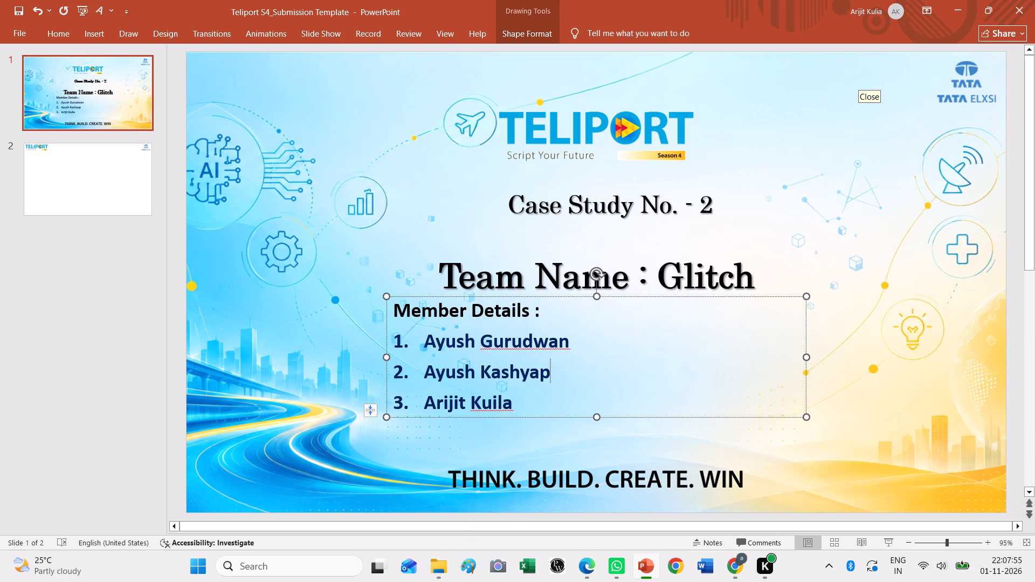
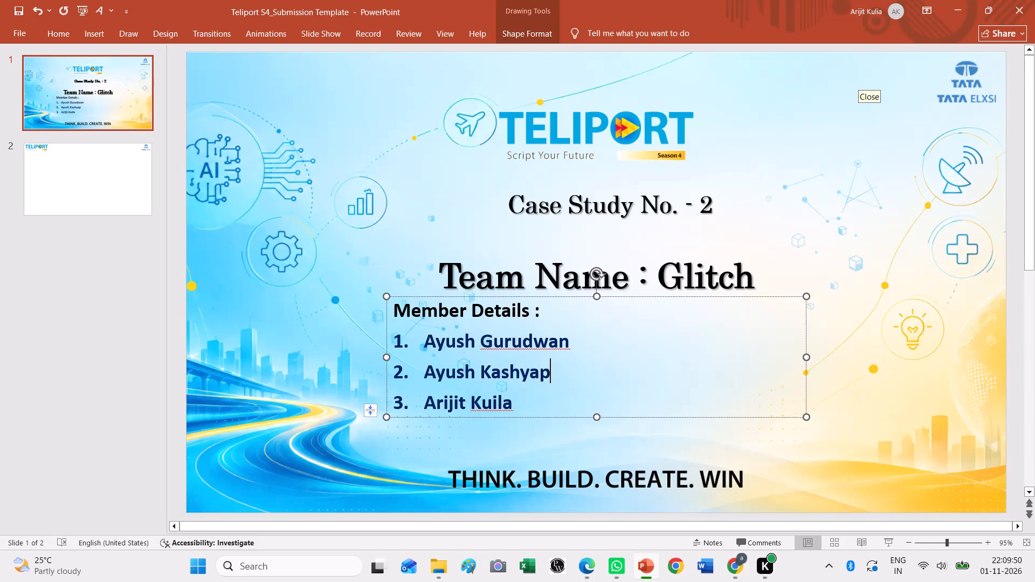
# Apply the Century font to the entire "Member Details :" text block, including the three numbered names.
pyautogui.moveTo(576, 407); pyautogui.dragTo(354, 293)
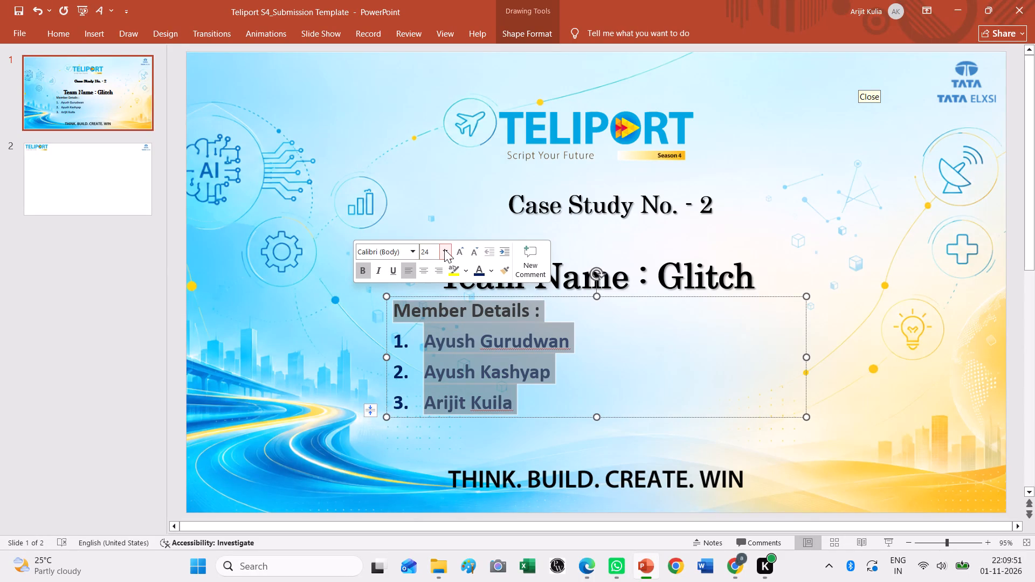
pyautogui.click(411, 254)
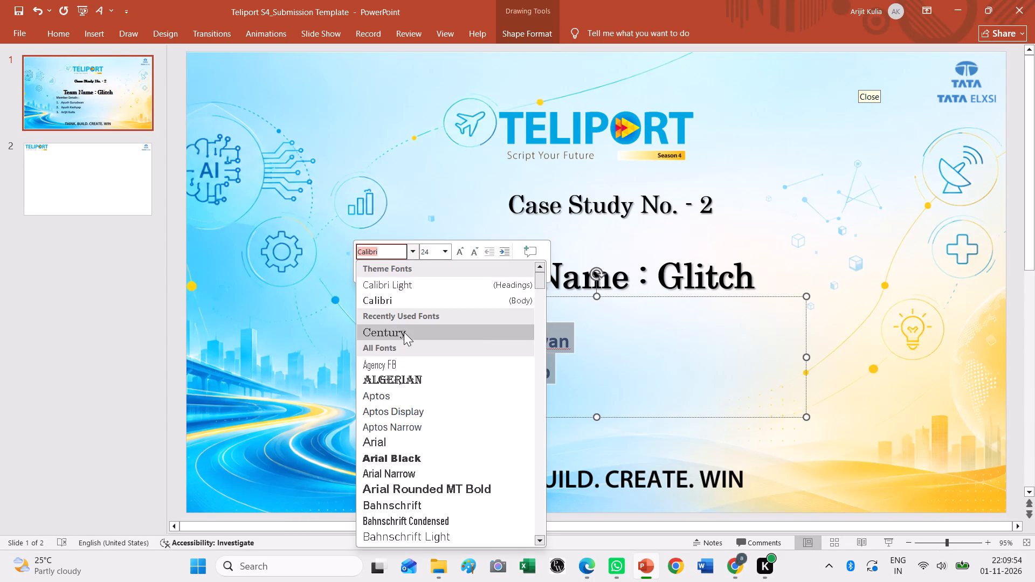
pyautogui.click(404, 332)
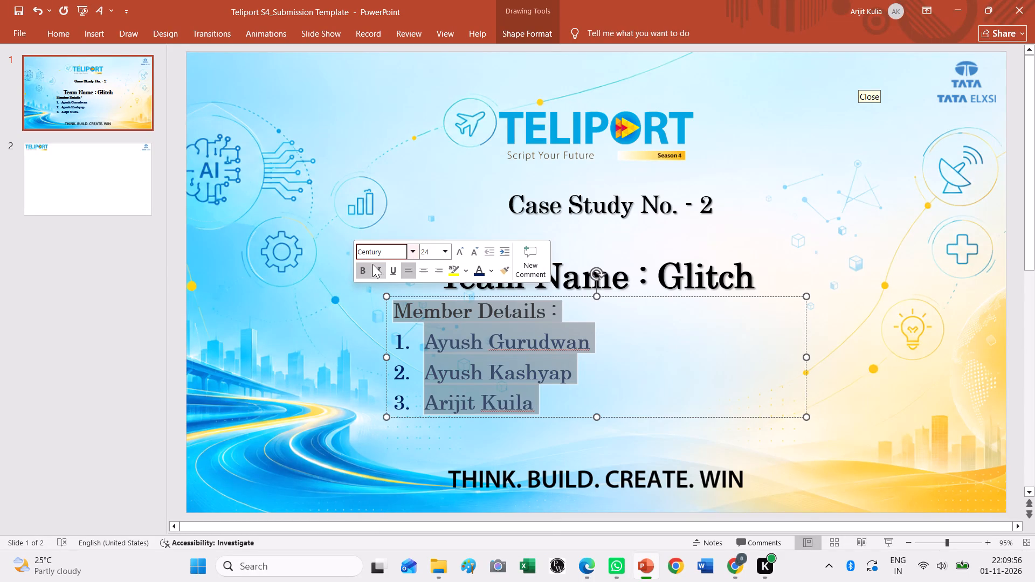
pyautogui.click(659, 335)
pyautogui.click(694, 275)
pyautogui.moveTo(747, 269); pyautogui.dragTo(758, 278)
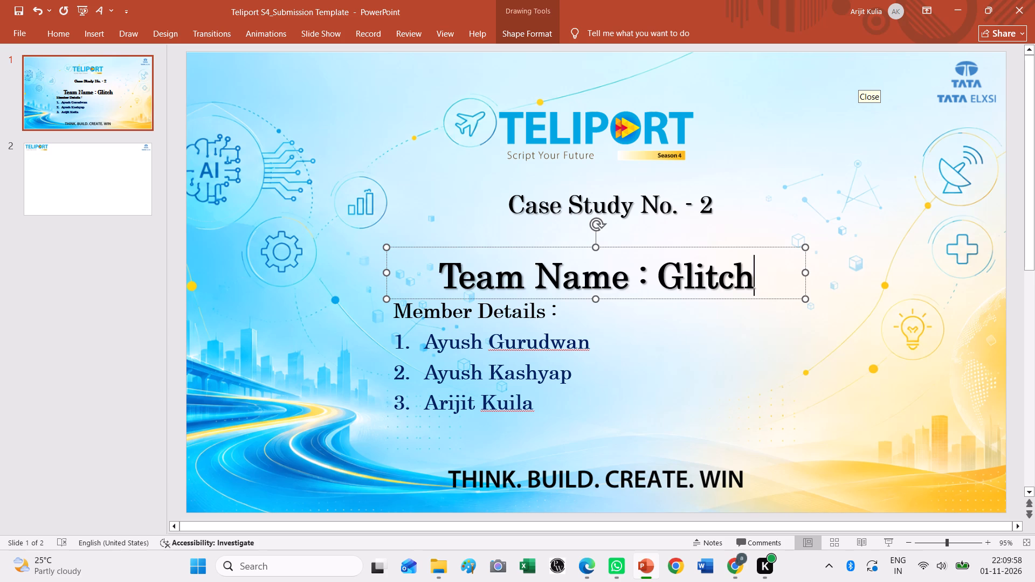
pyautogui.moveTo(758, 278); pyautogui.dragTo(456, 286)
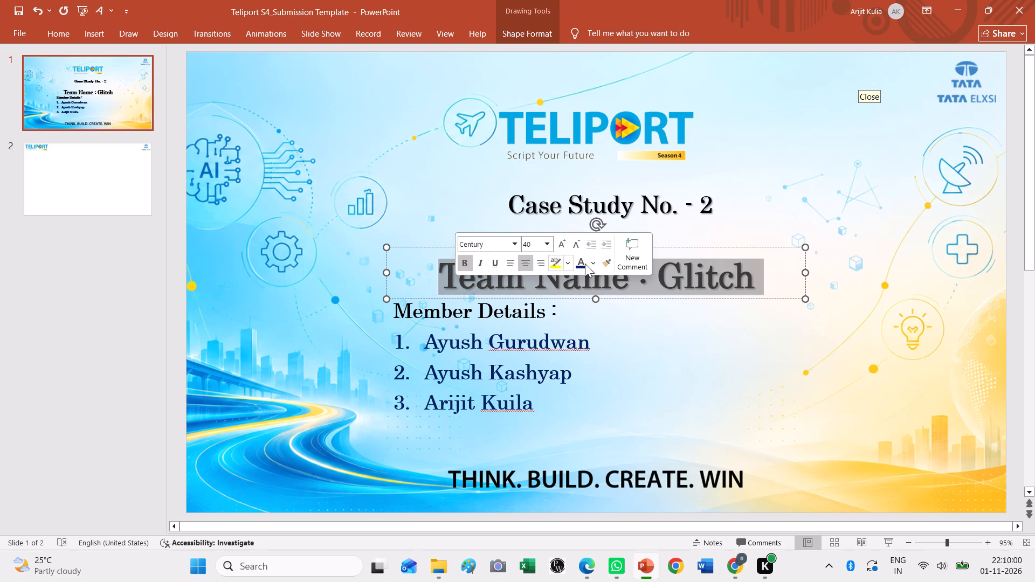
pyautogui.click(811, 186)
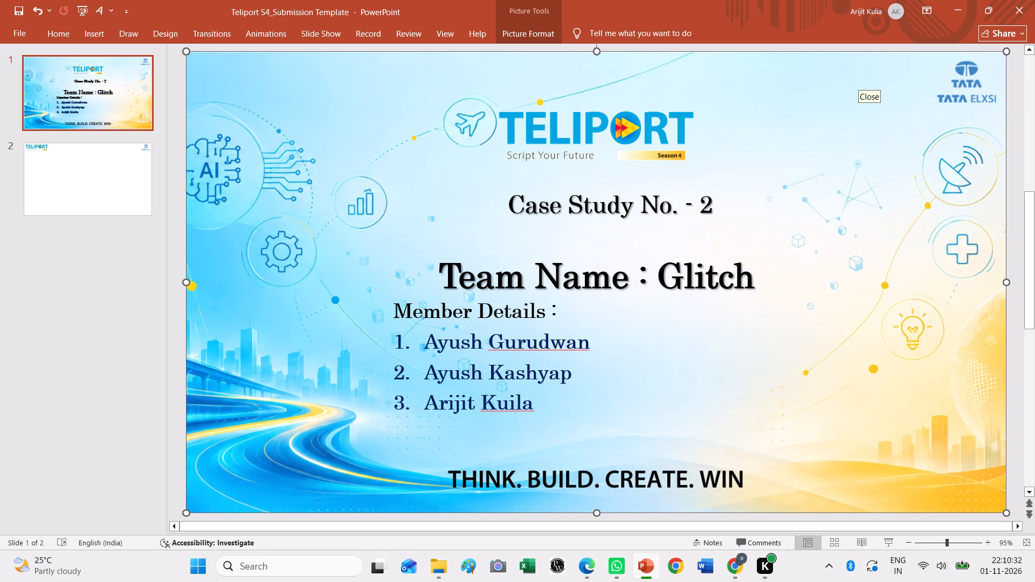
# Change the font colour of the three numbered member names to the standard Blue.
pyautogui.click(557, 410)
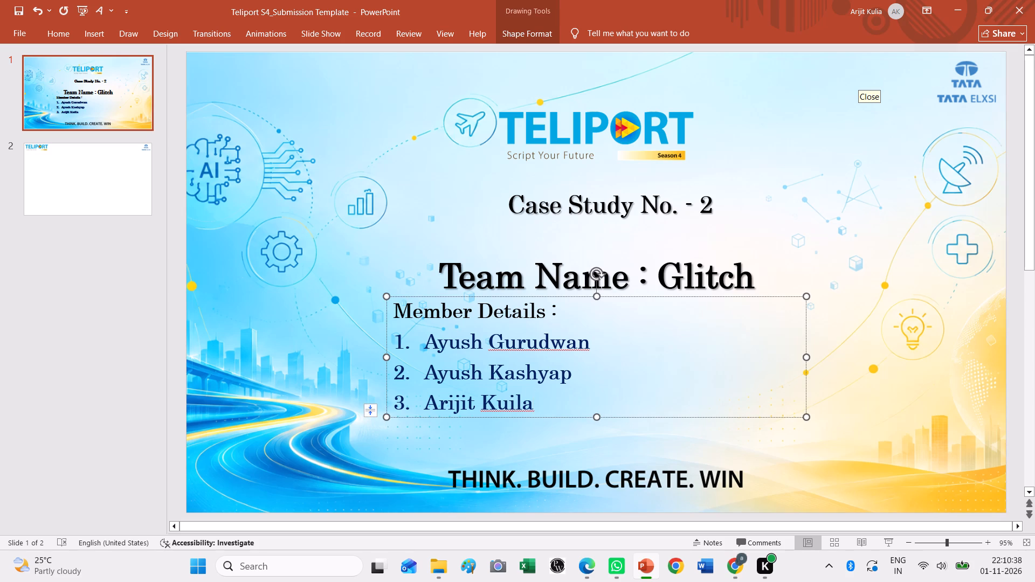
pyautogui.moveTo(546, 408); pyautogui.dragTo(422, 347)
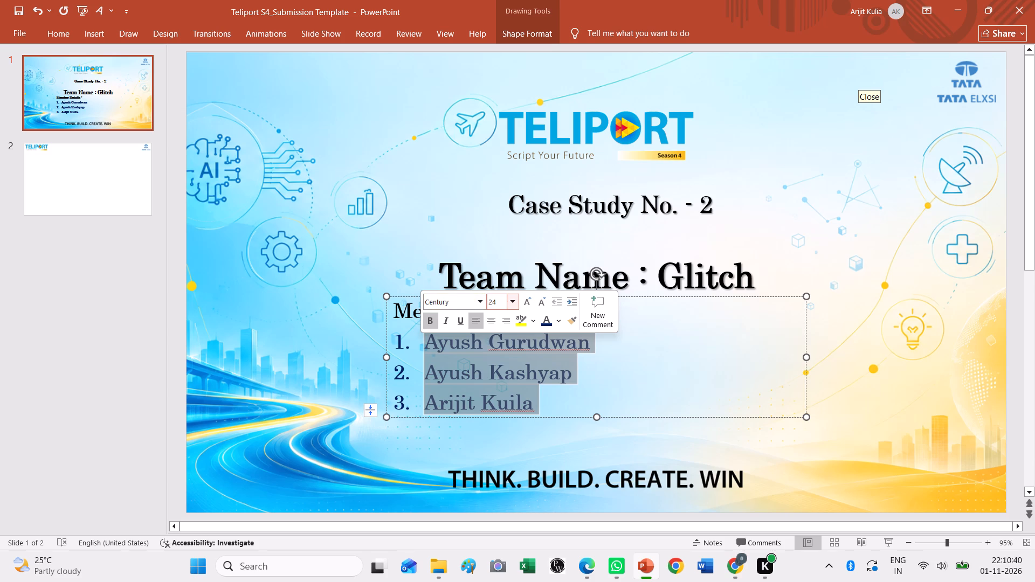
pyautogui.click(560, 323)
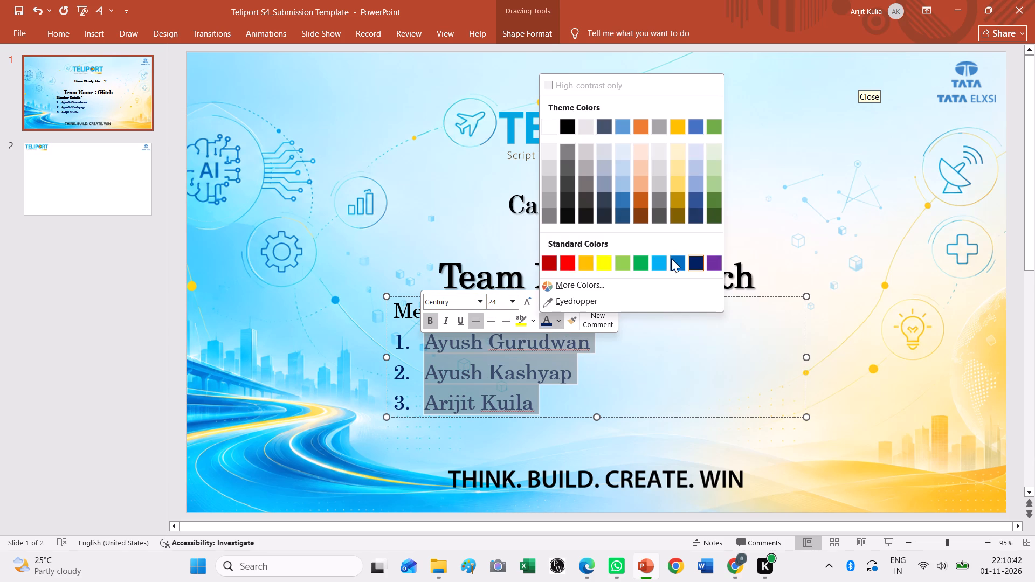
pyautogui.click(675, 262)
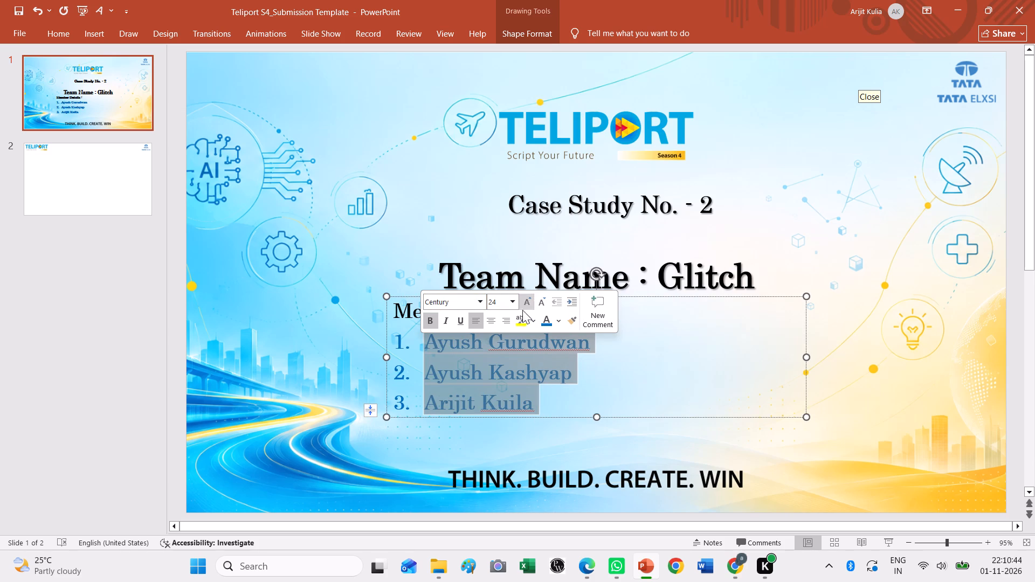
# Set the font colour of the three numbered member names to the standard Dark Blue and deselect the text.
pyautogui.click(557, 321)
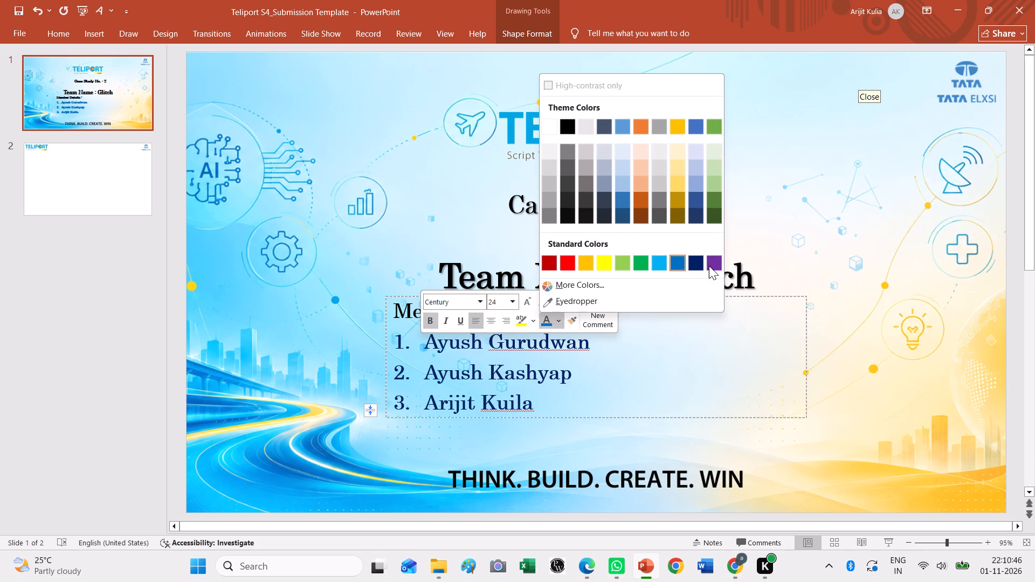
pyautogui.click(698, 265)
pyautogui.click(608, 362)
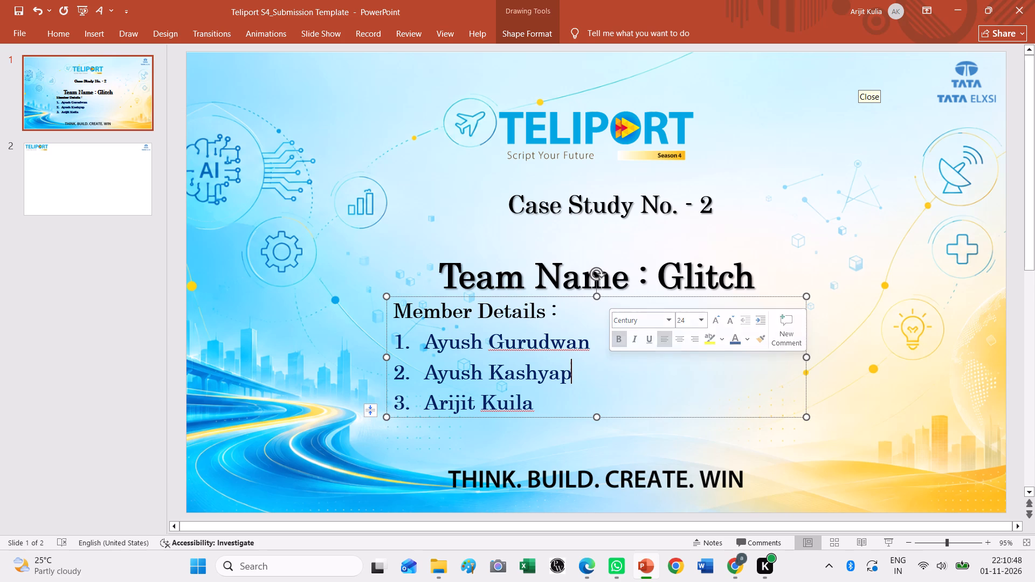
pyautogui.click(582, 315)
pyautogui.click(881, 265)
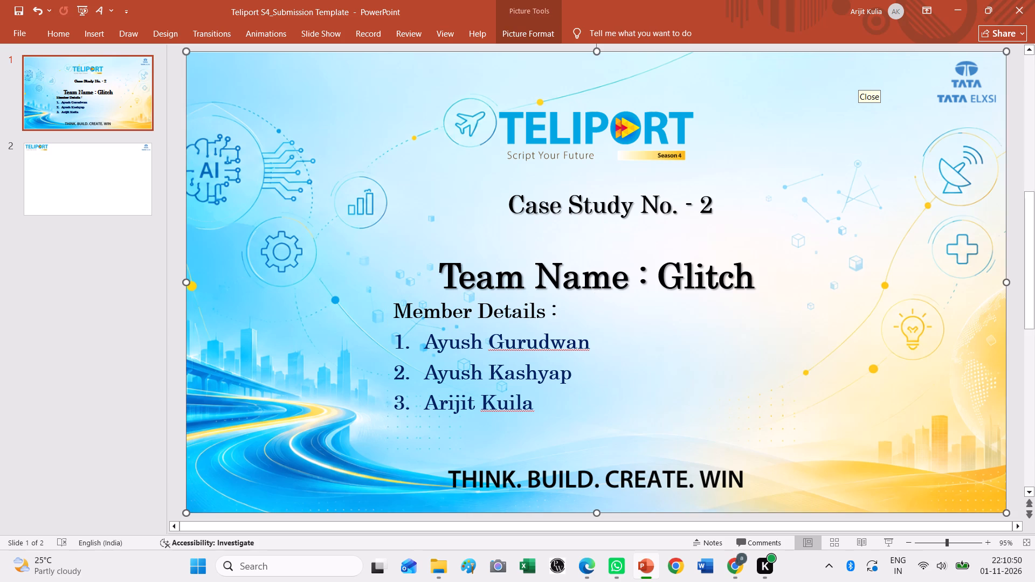
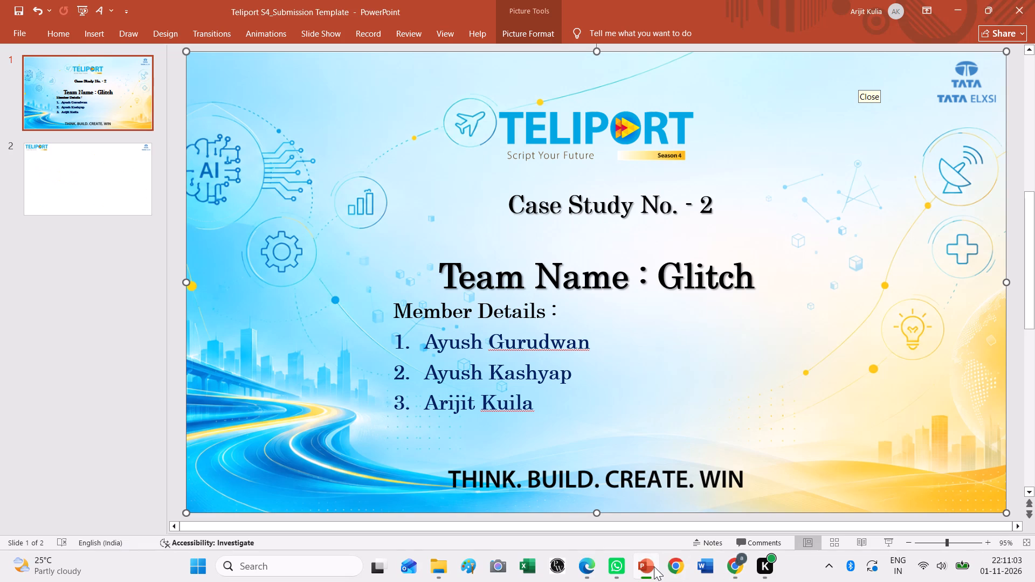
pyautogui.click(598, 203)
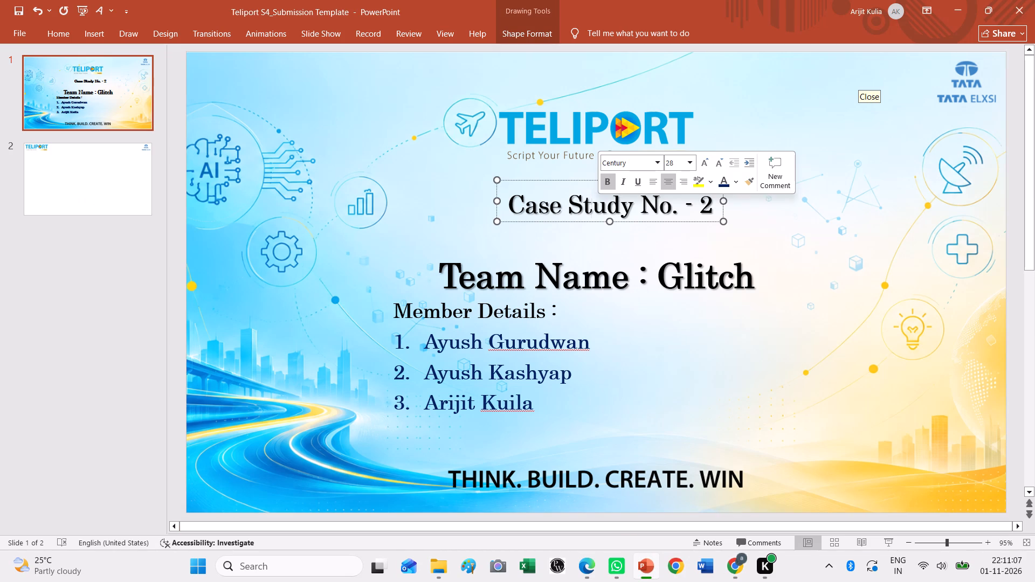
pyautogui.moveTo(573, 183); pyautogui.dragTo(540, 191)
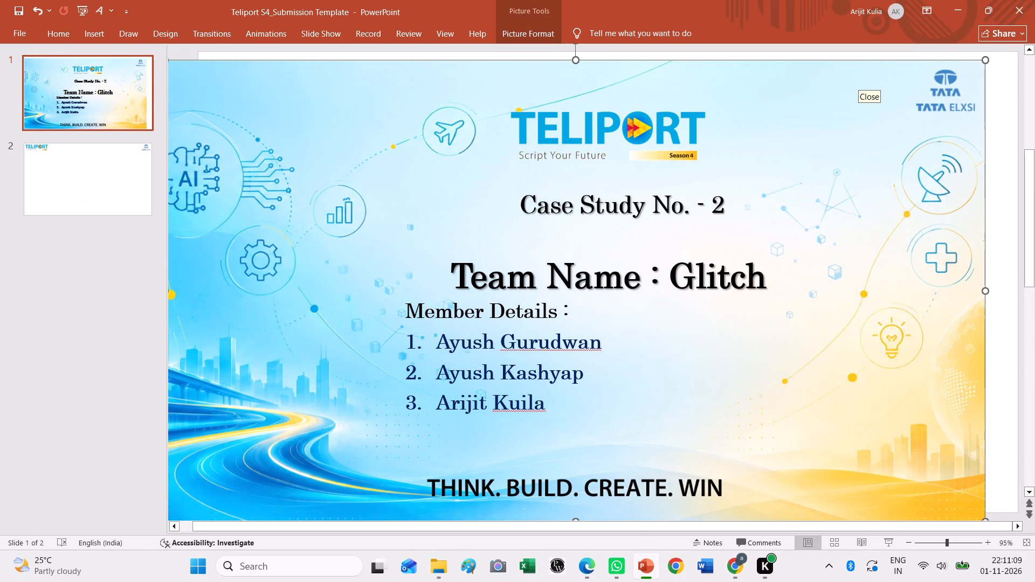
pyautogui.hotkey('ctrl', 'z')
# Shift the "Case Study No. - 2" text box slightly left and up so it sits centred beneath the Teliport logo.
pyautogui.click(619, 210)
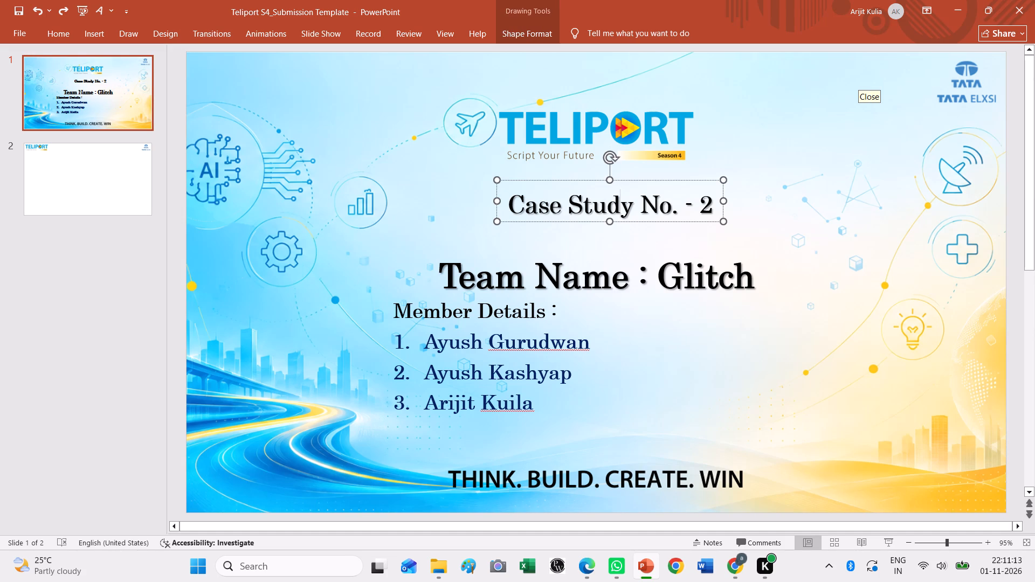
pyautogui.moveTo(709, 223); pyautogui.dragTo(693, 221)
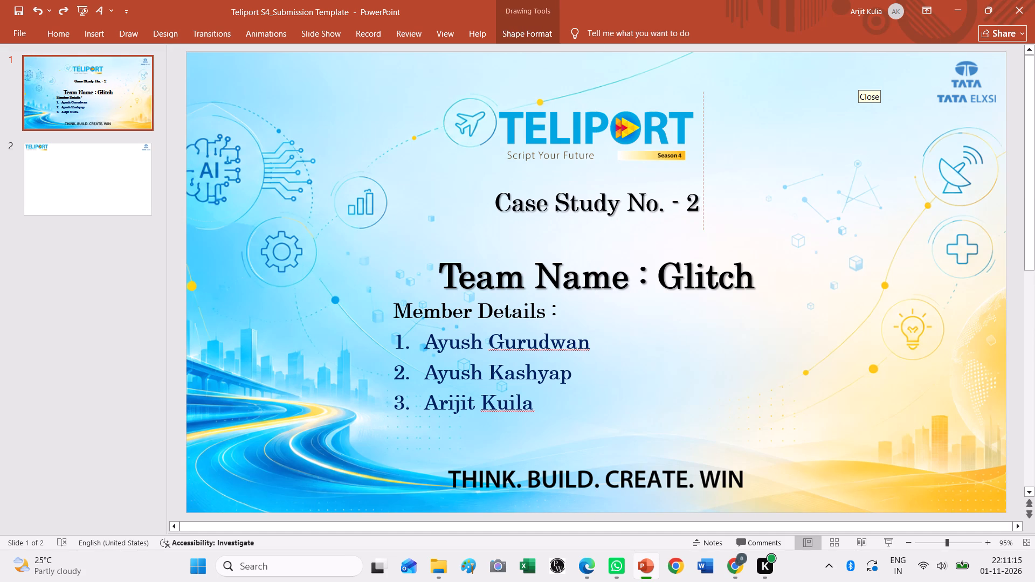
pyautogui.moveTo(693, 221); pyautogui.dragTo(693, 219)
pyautogui.click(678, 326)
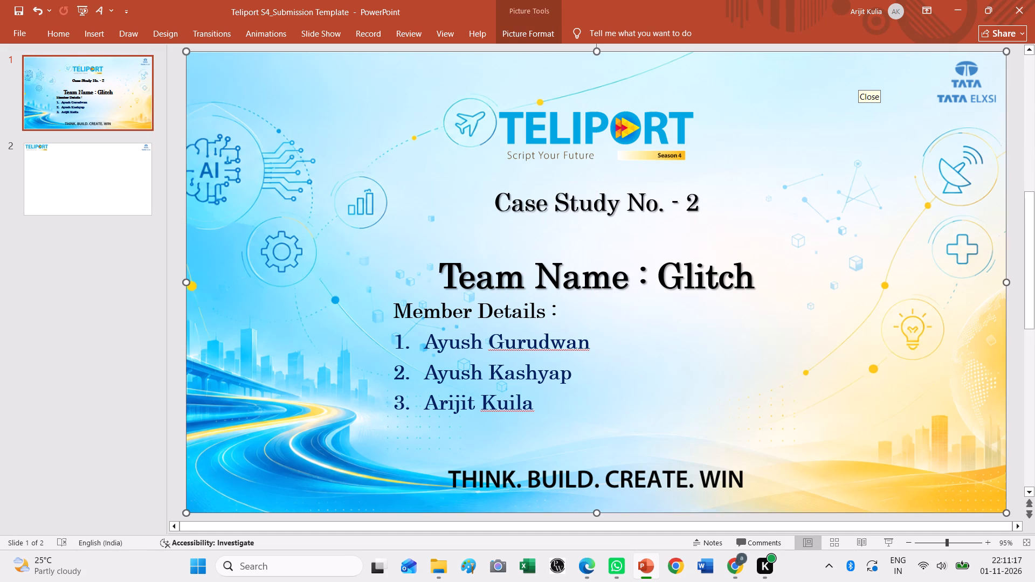
# Nudge the "Team Name : Glitch" text box slightly upward to leave a gap above the member details.
pyautogui.click(627, 279)
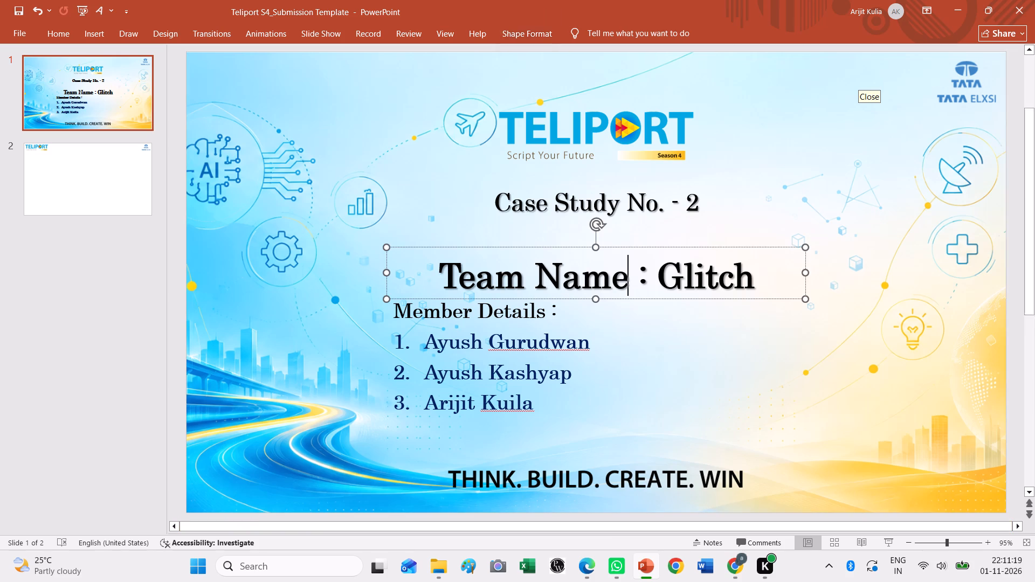
pyautogui.moveTo(612, 247); pyautogui.dragTo(612, 241)
pyautogui.click(627, 412)
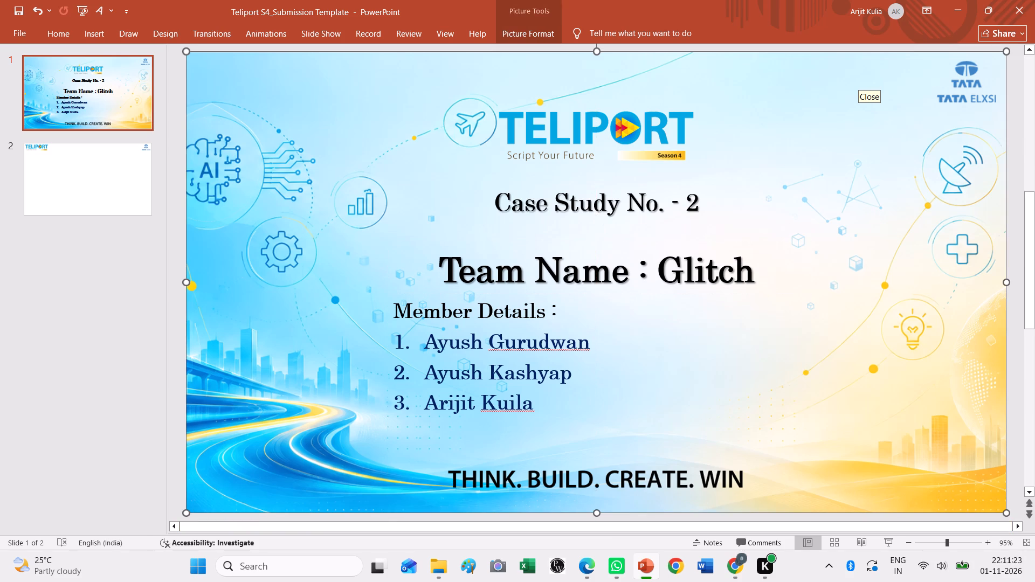
# Move the "Member Details :" text box rightward so its left edge lines up with the start of the team name text.
pyautogui.click(546, 401)
pyautogui.moveTo(627, 296); pyautogui.dragTo(636, 296)
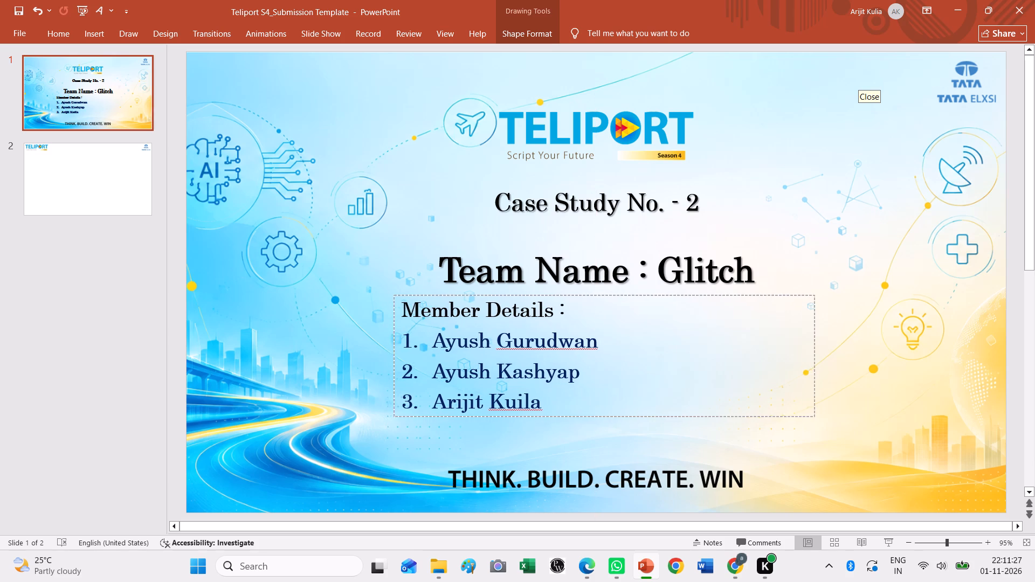
pyautogui.moveTo(636, 296); pyautogui.dragTo(657, 299)
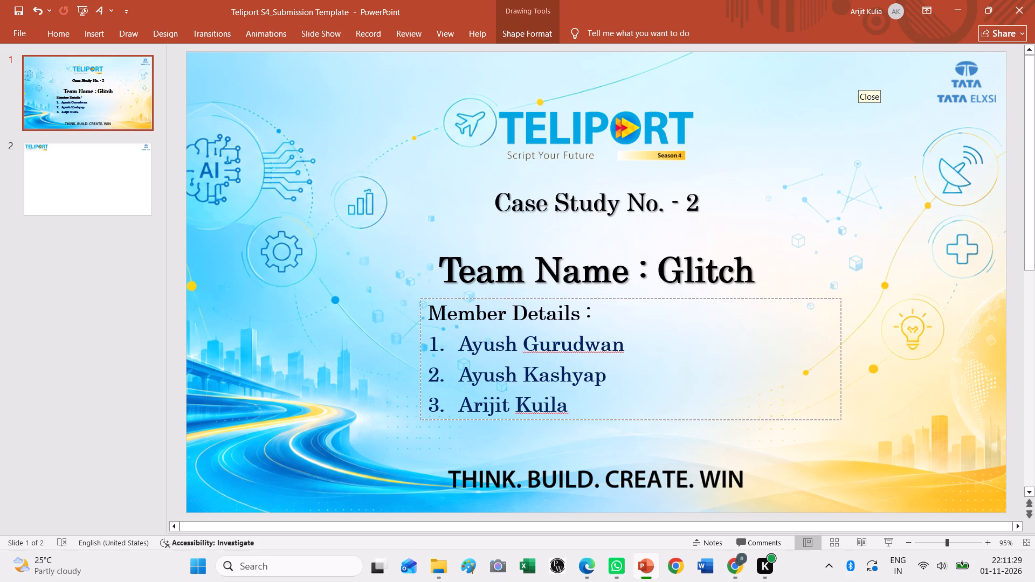
pyautogui.moveTo(657, 299); pyautogui.dragTo(681, 296)
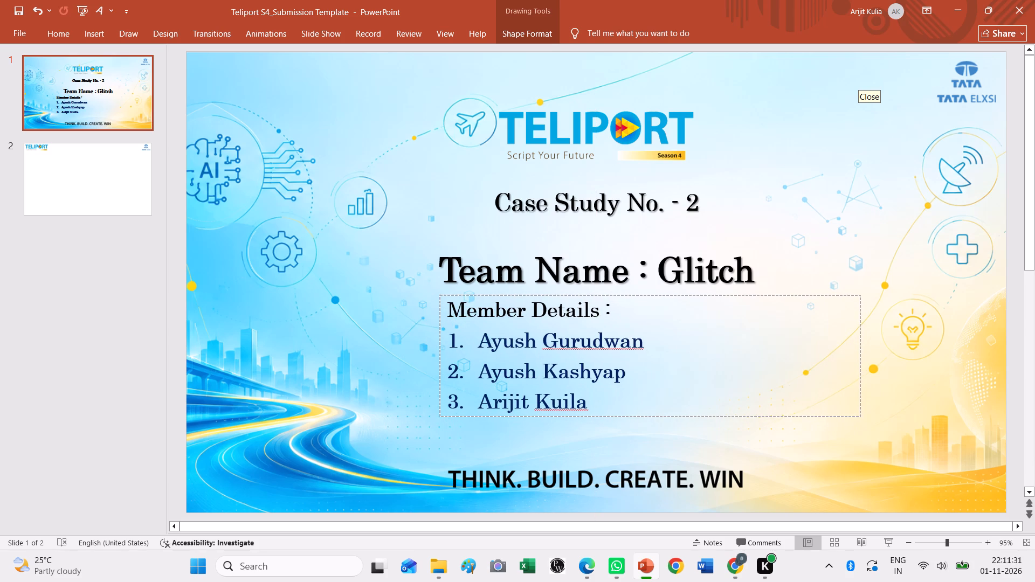
pyautogui.moveTo(681, 296); pyautogui.dragTo(679, 296)
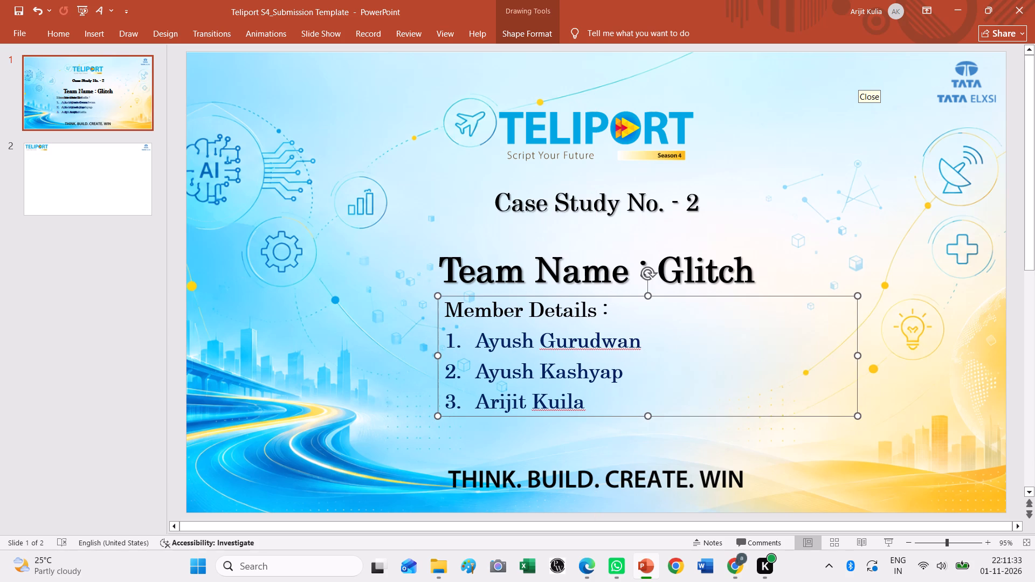
# Set the font size of the three numbered member names to 28 and deselect the text.
pyautogui.click(594, 405)
pyautogui.moveTo(594, 405); pyautogui.dragTo(489, 340)
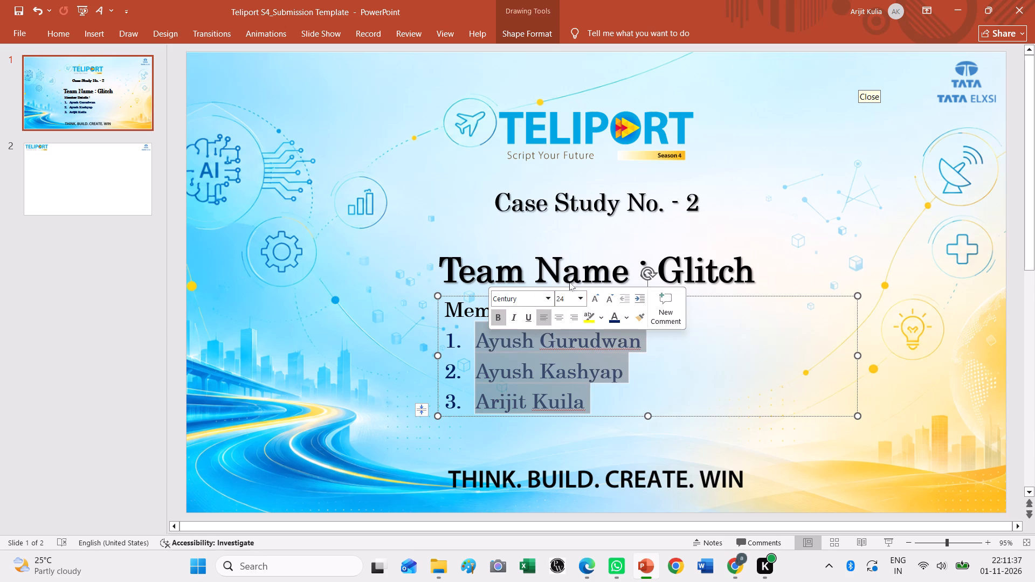
pyautogui.click(584, 300)
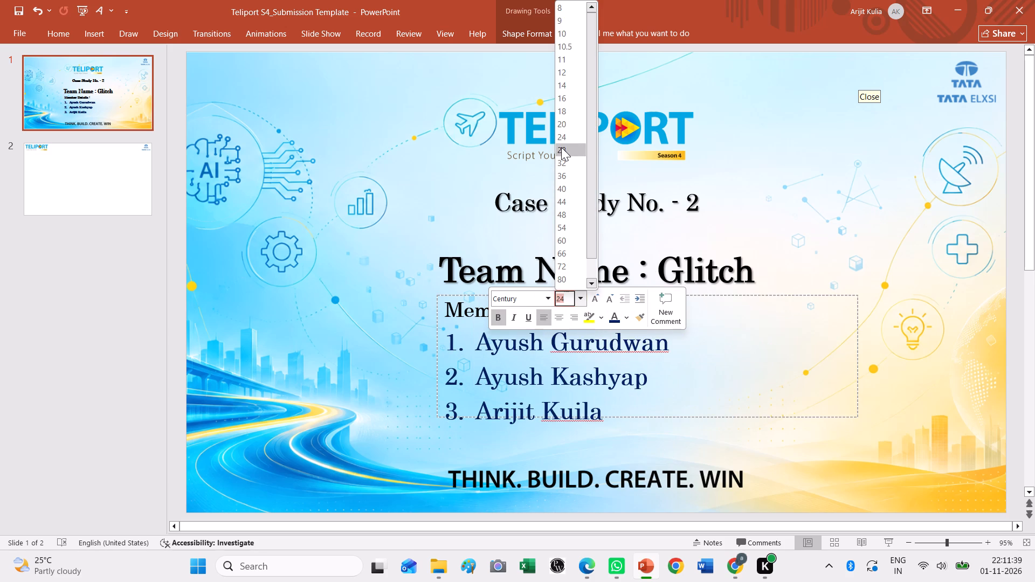
pyautogui.click(561, 149)
pyautogui.click(891, 439)
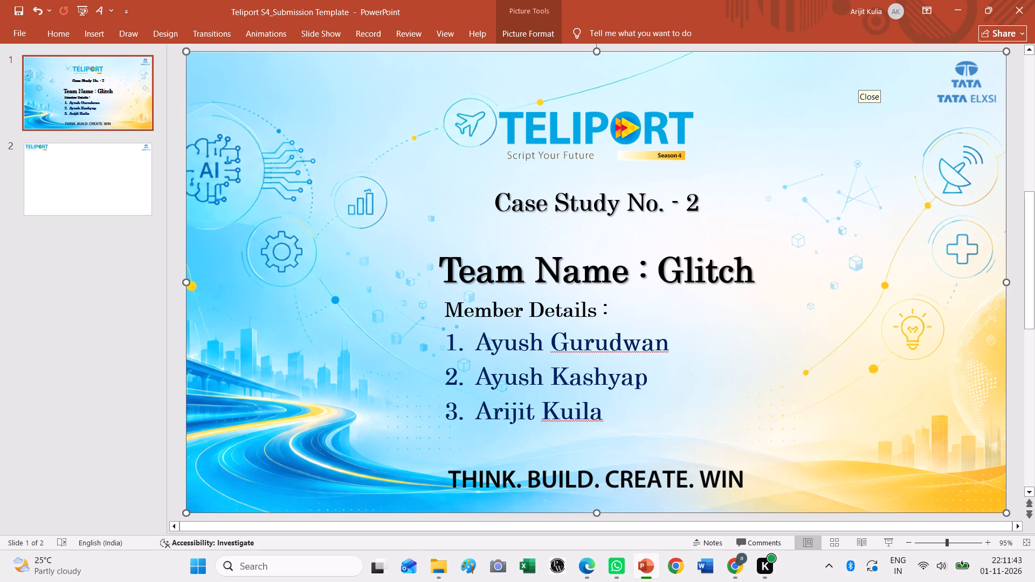
# Activate the "Member Details :" text box at the end of the third member name.
pyautogui.click(657, 410)
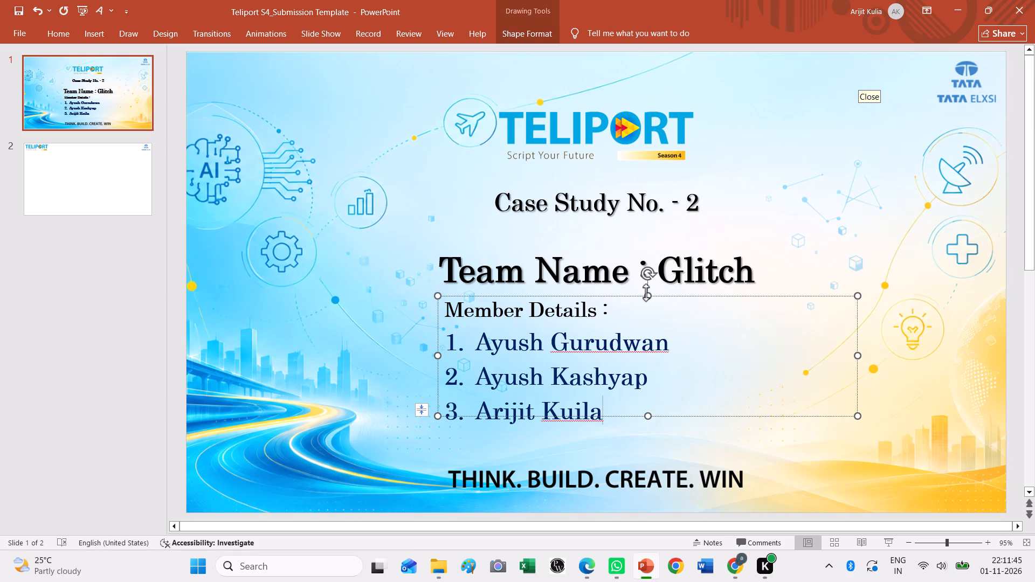
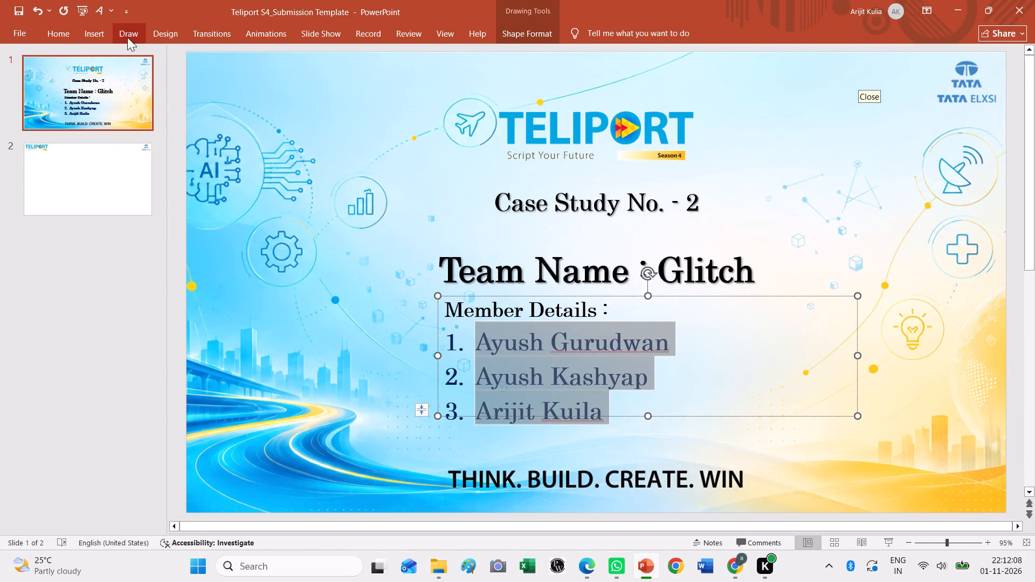
# Change the numbering of the three member names to round bullets and deselect the text.
pyautogui.click(108, 30)
pyautogui.click(65, 36)
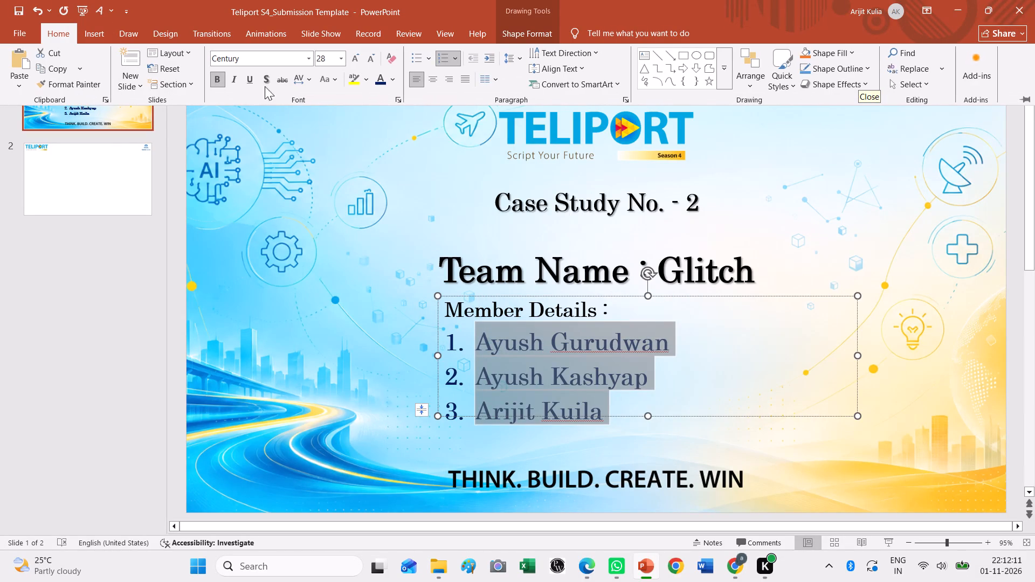
pyautogui.click(419, 52)
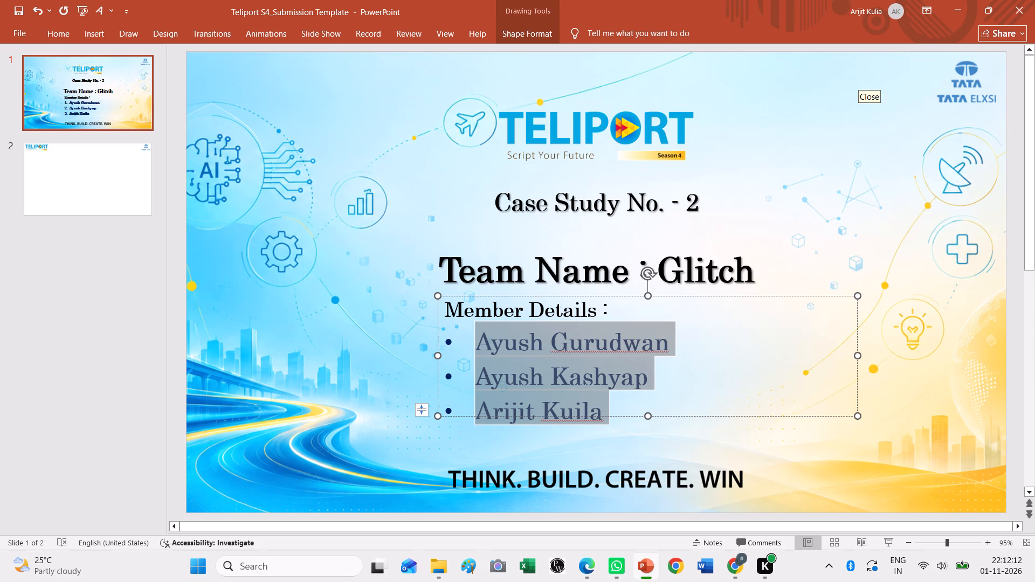
pyautogui.click(721, 447)
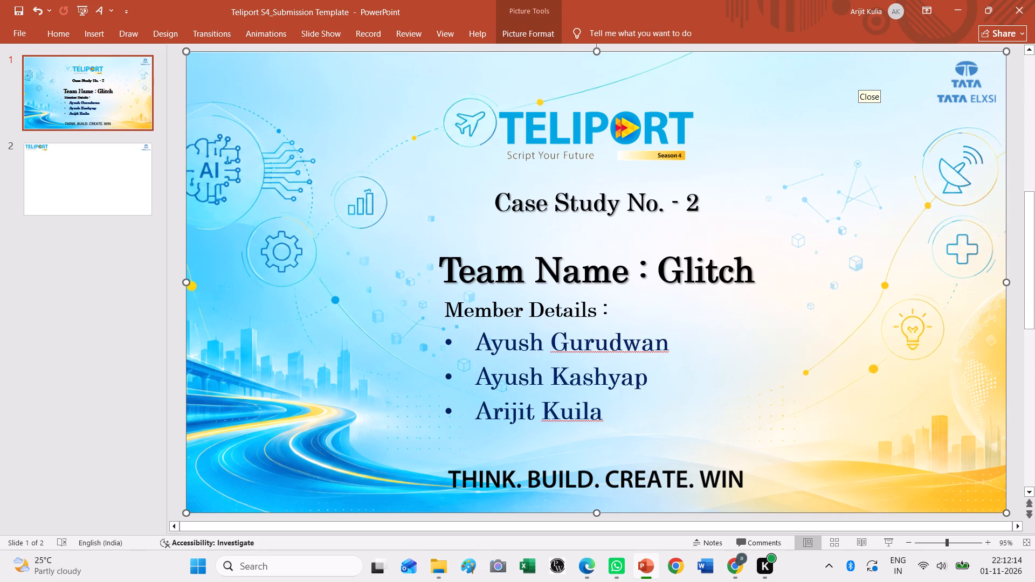
# Move the "Member Details :" text box slightly leftward so it starts a little before the team name text.
pyautogui.click(624, 372)
pyautogui.moveTo(620, 296); pyautogui.dragTo(611, 296)
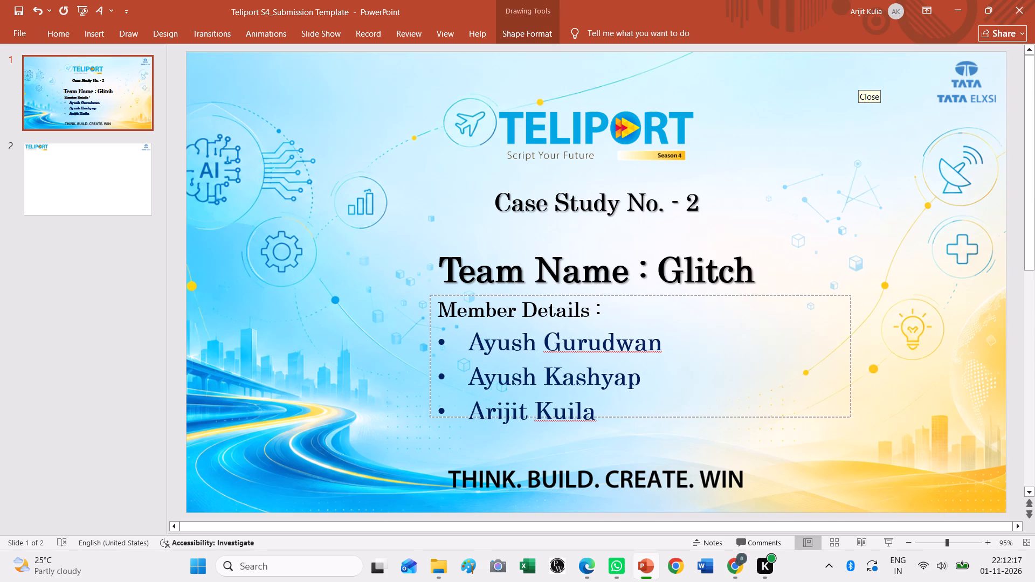
pyautogui.moveTo(611, 296); pyautogui.dragTo(594, 295)
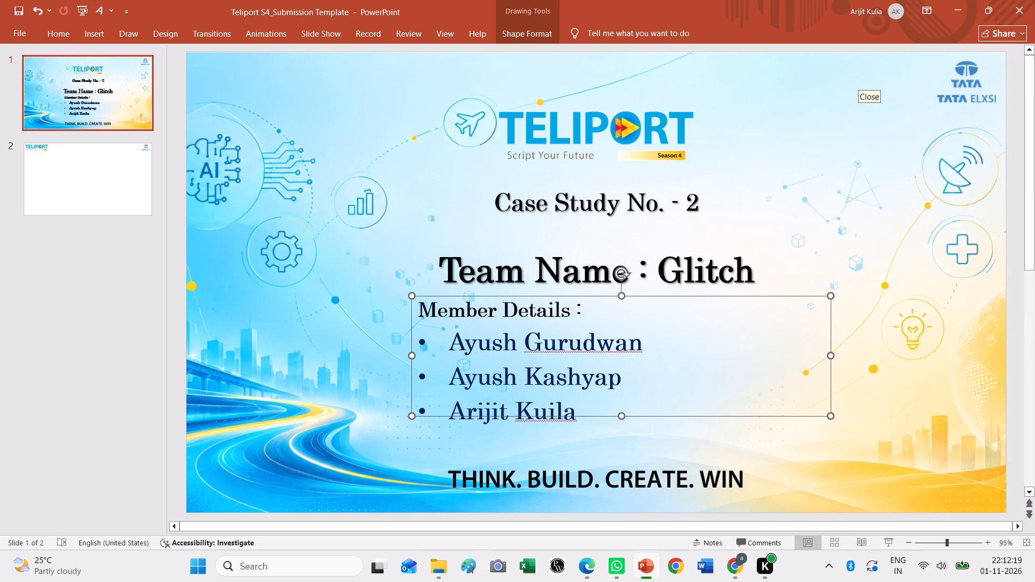
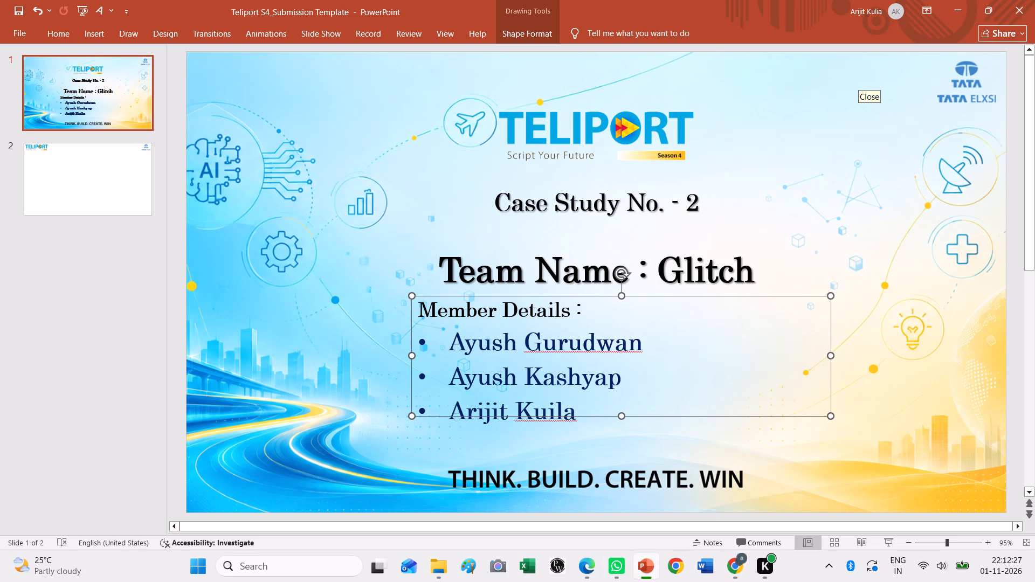
# Centre-align the "Member Details :" heading line on the title slide.
pyautogui.click(595, 309)
pyautogui.click(803, 445)
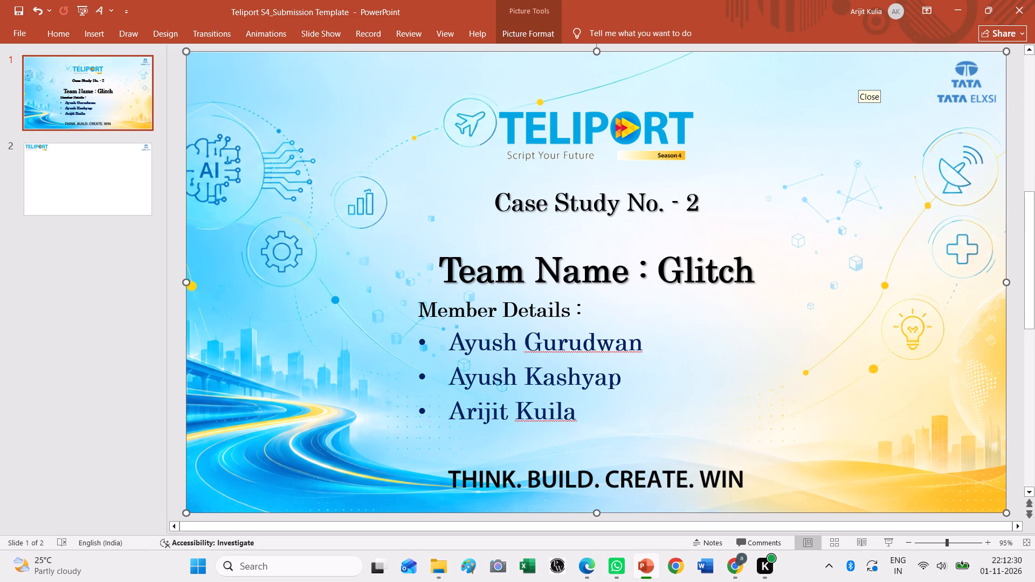
pyautogui.moveTo(586, 308); pyautogui.dragTo(422, 308)
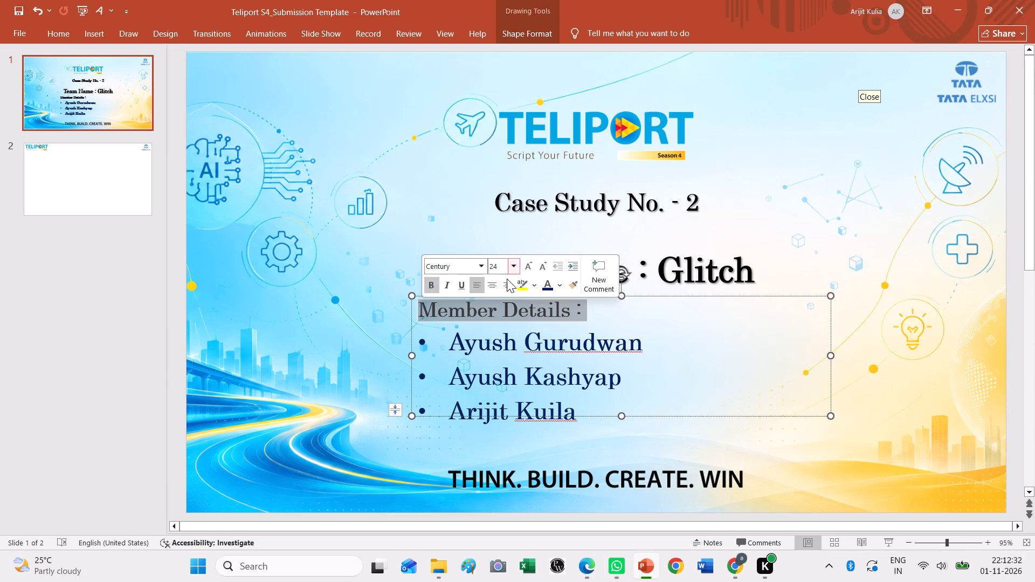
pyautogui.click(494, 287)
pyautogui.click(741, 446)
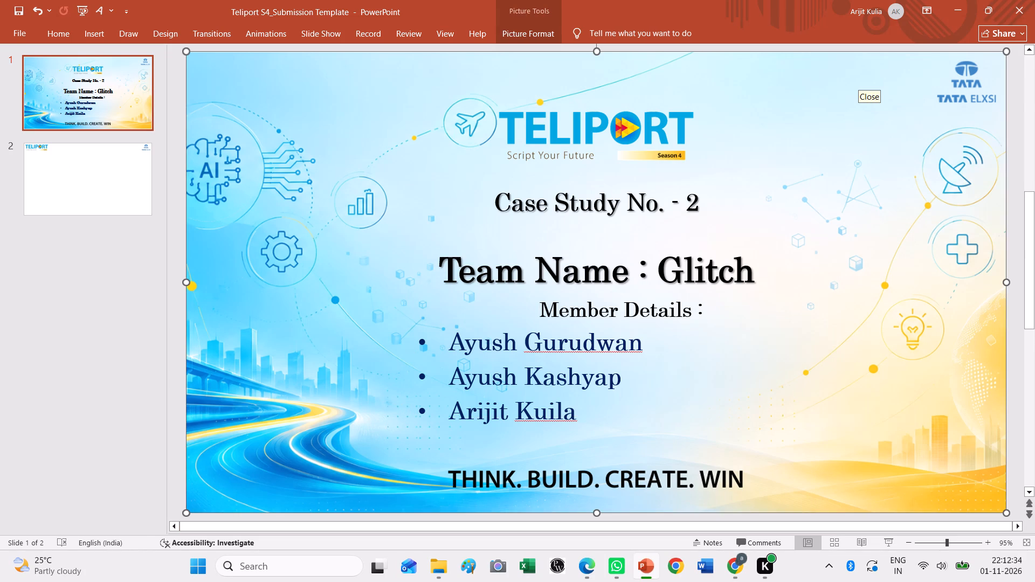
# Narrow the member details text box from both sides and reposition it centred beneath the team name.
pyautogui.click(652, 311)
pyautogui.moveTo(626, 296); pyautogui.dragTo(612, 294)
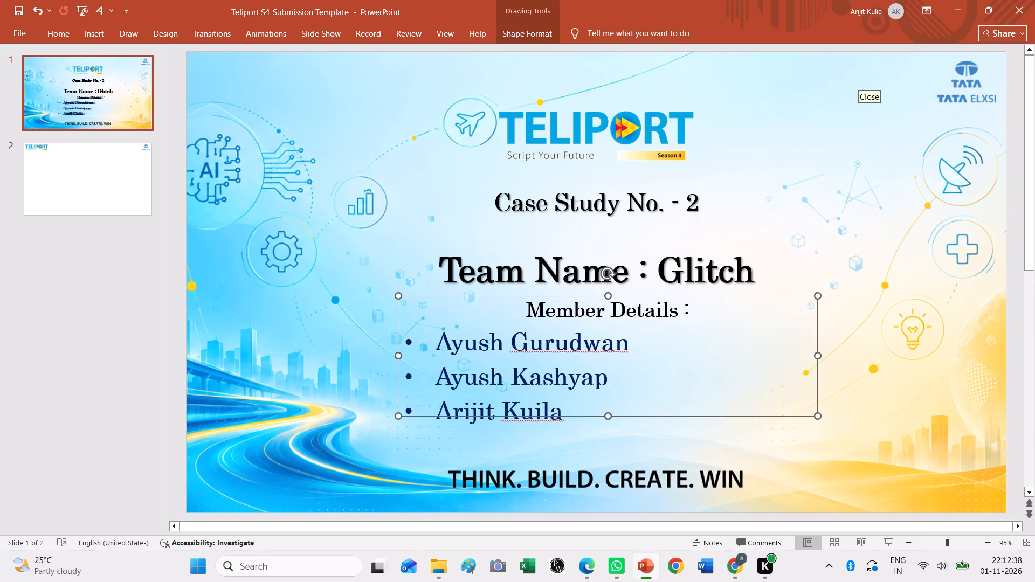
pyautogui.moveTo(395, 356); pyautogui.dragTo(436, 359)
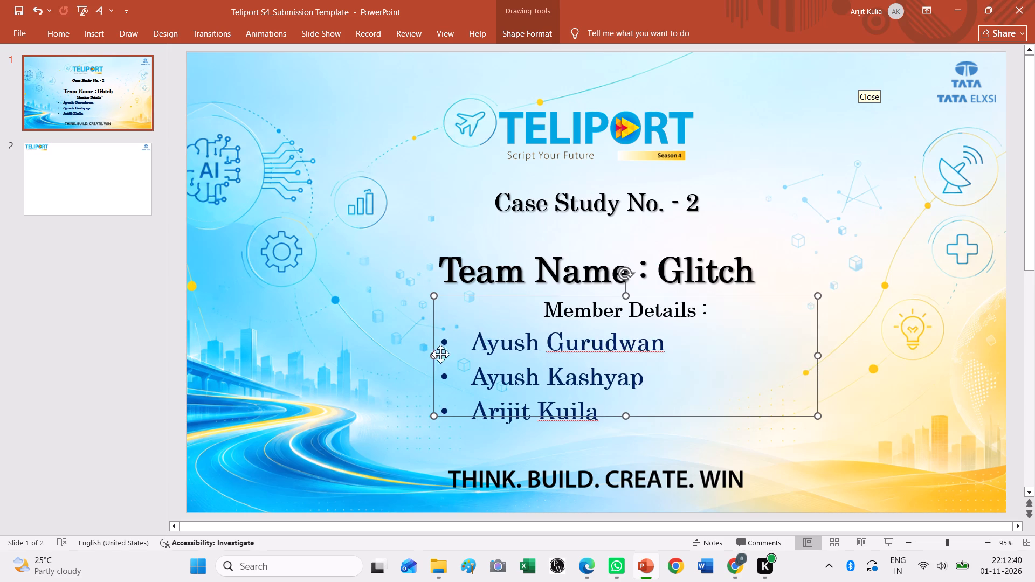
pyautogui.moveTo(819, 355); pyautogui.dragTo(800, 356)
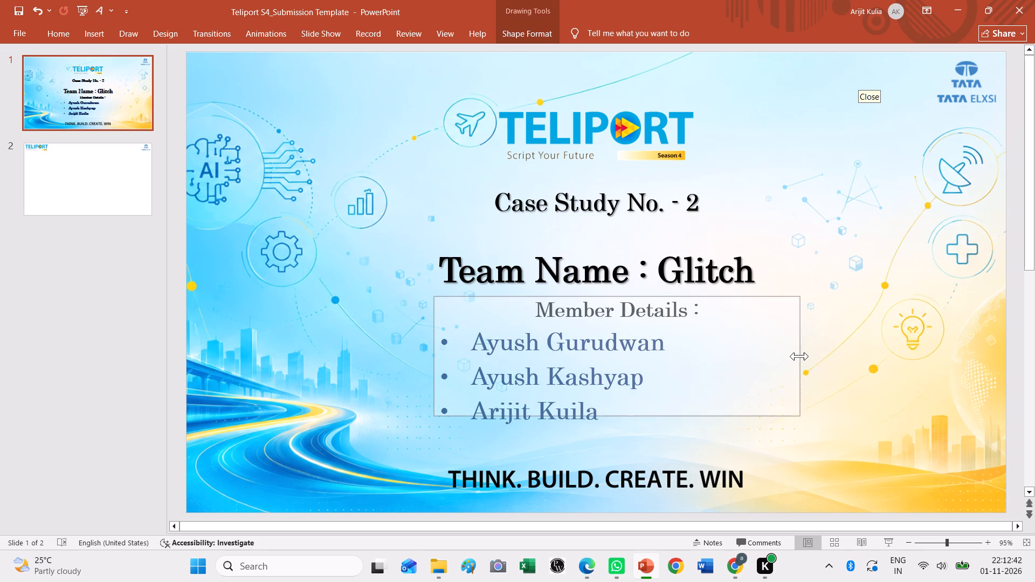
pyautogui.click(843, 358)
pyautogui.click(631, 302)
pyautogui.moveTo(637, 297); pyautogui.dragTo(622, 296)
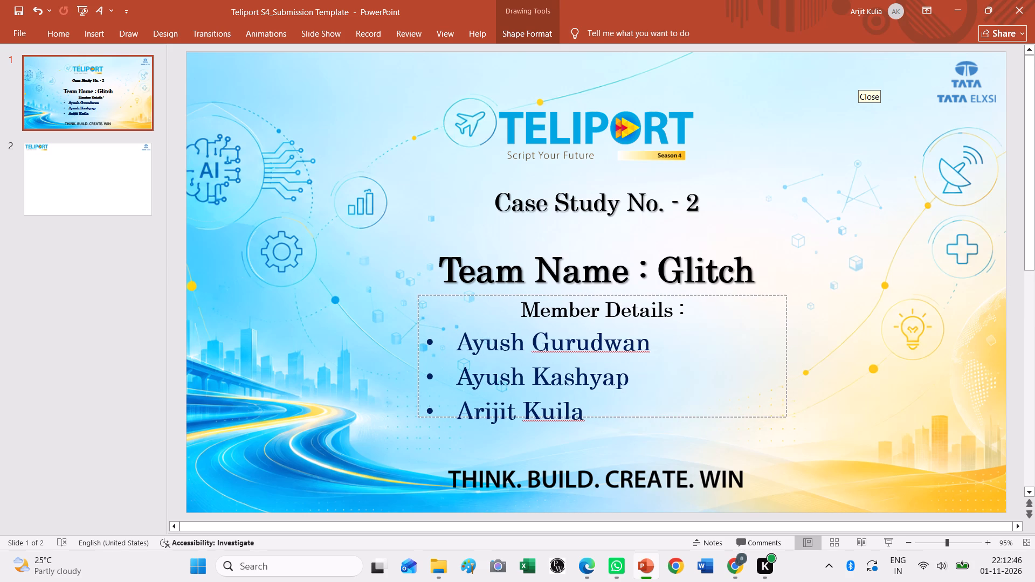
pyautogui.moveTo(622, 296); pyautogui.dragTo(617, 296)
pyautogui.click(886, 315)
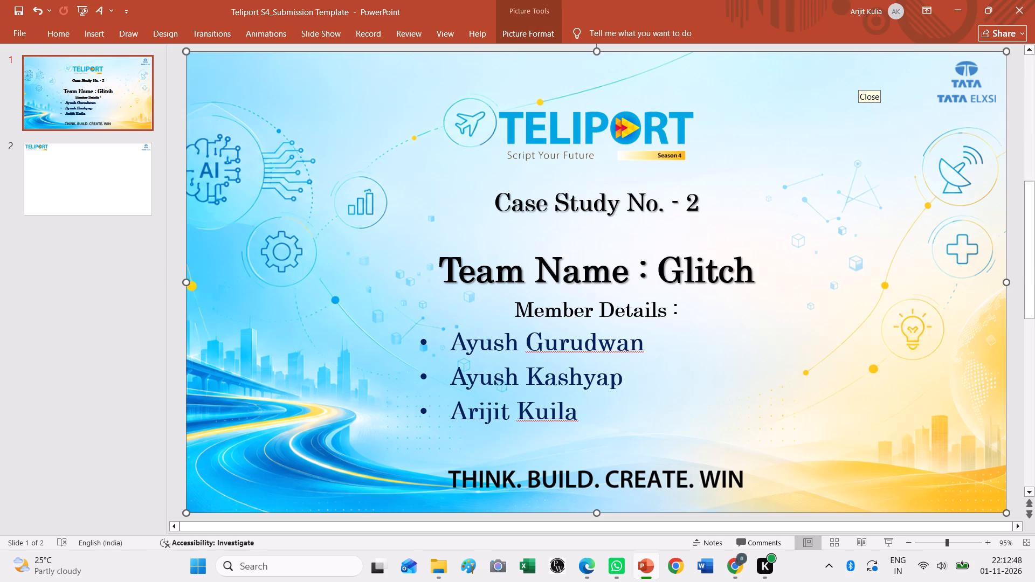
# Adjust the "Team Name : Glitch" text box so it sits centred on the slide, and deselect it.
pyautogui.click(696, 274)
pyautogui.click(625, 240)
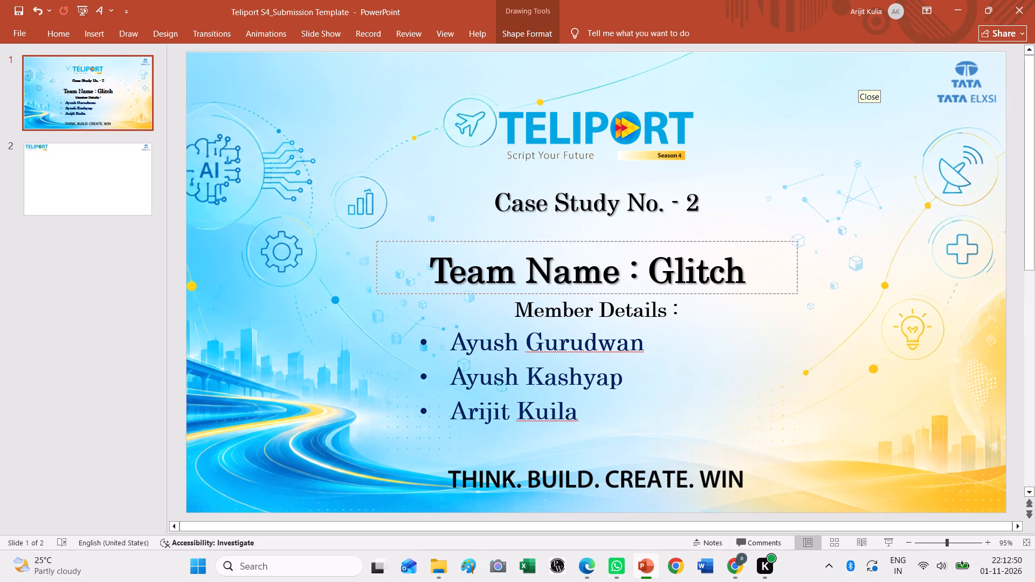
pyautogui.click(809, 426)
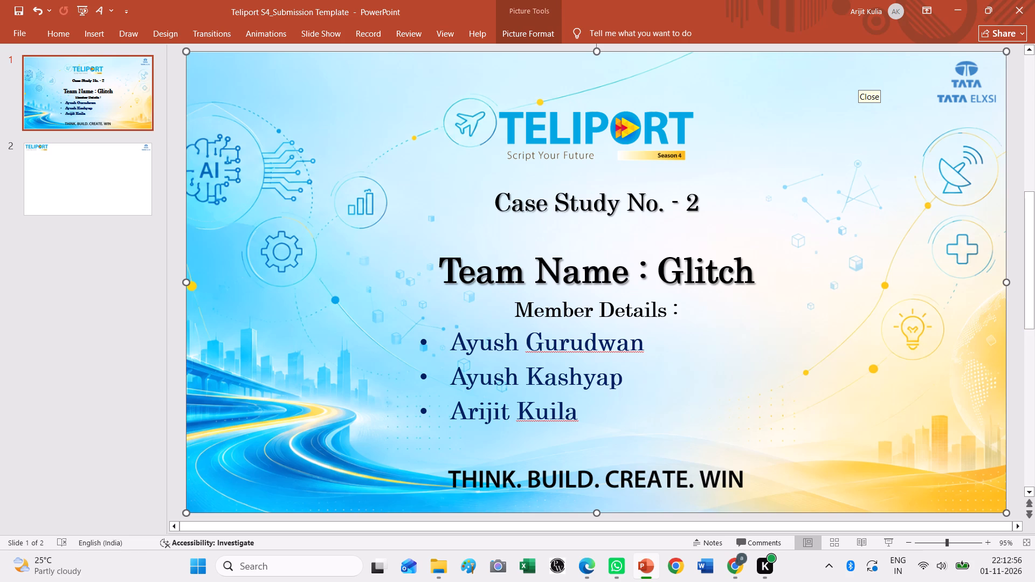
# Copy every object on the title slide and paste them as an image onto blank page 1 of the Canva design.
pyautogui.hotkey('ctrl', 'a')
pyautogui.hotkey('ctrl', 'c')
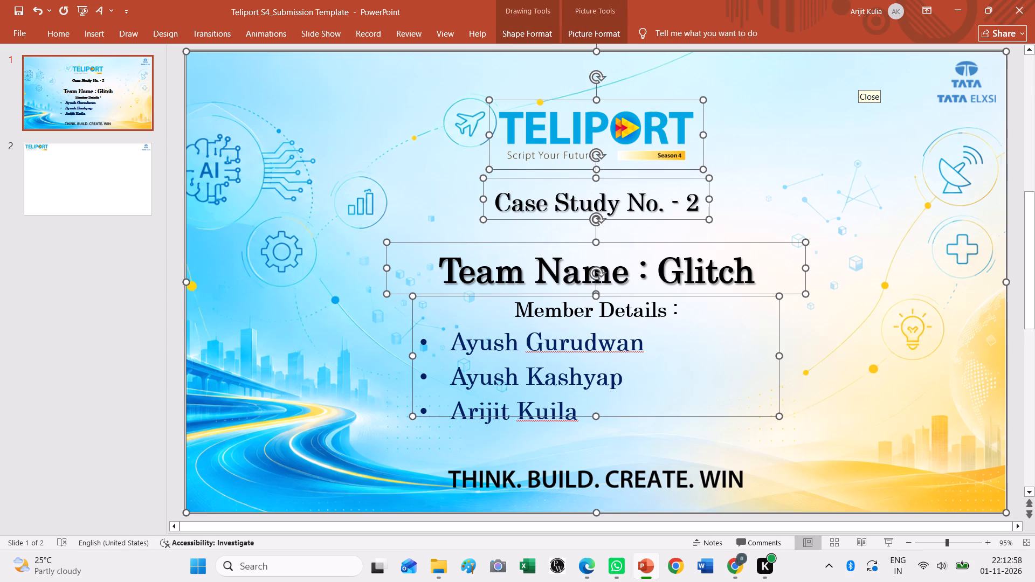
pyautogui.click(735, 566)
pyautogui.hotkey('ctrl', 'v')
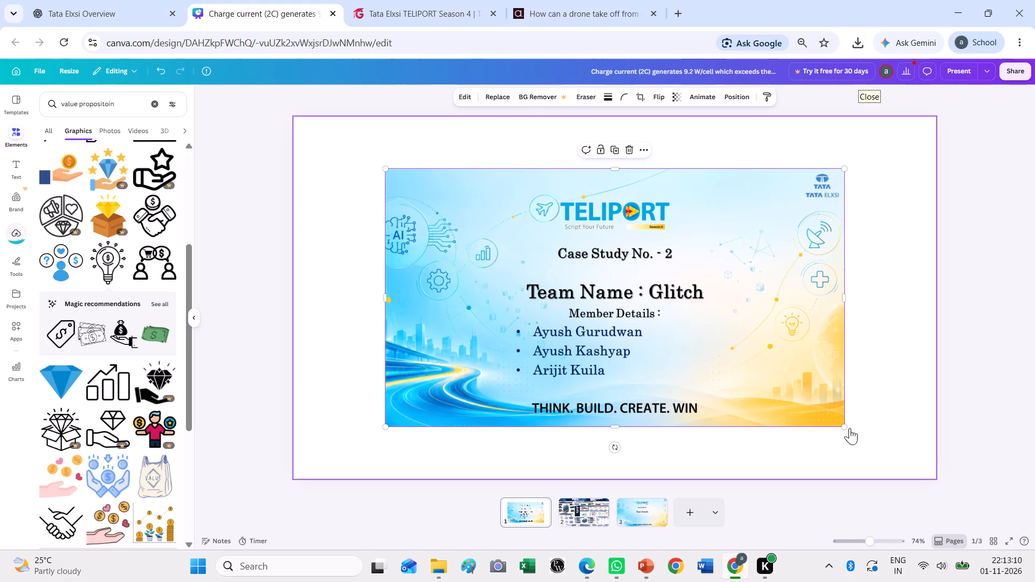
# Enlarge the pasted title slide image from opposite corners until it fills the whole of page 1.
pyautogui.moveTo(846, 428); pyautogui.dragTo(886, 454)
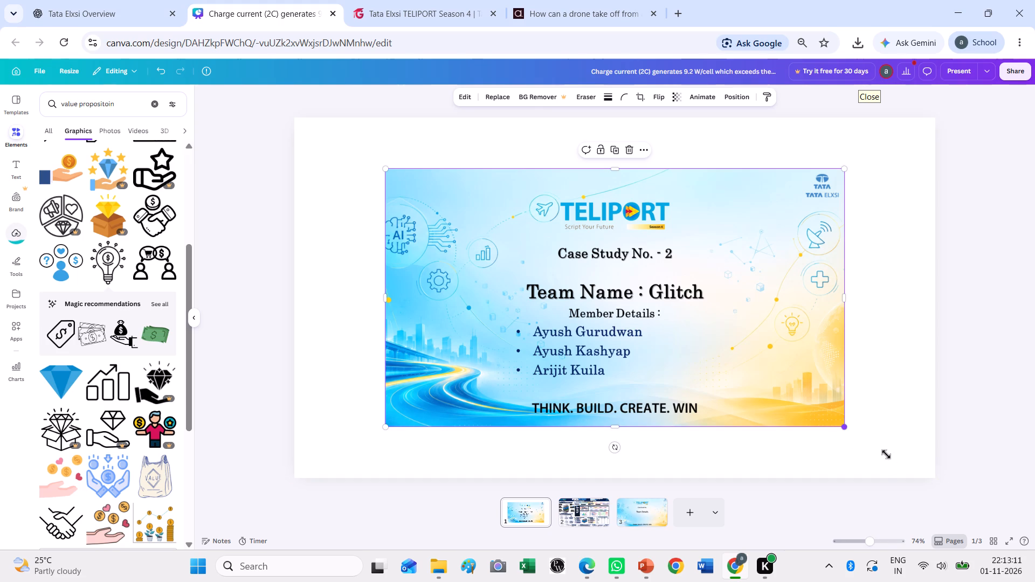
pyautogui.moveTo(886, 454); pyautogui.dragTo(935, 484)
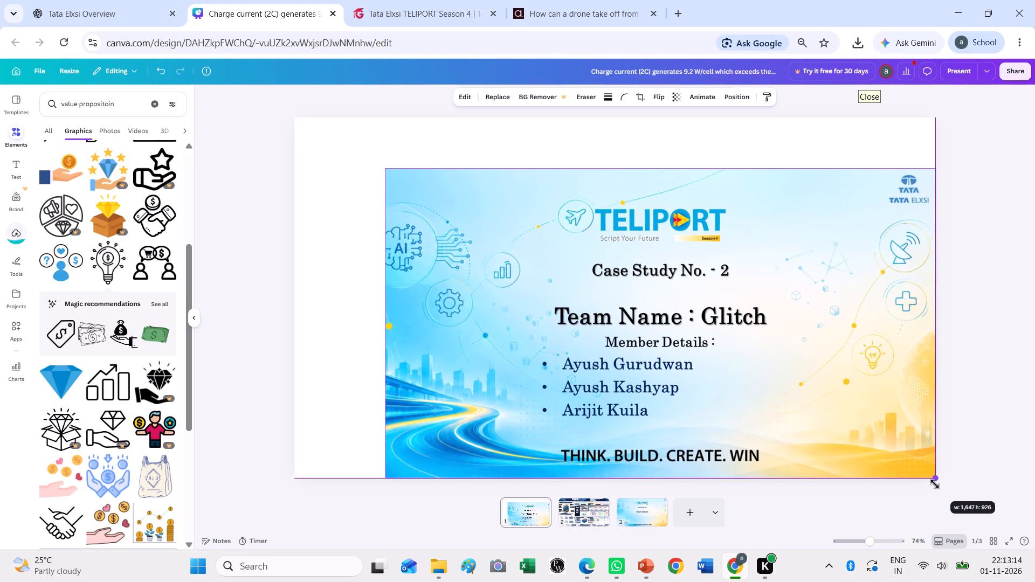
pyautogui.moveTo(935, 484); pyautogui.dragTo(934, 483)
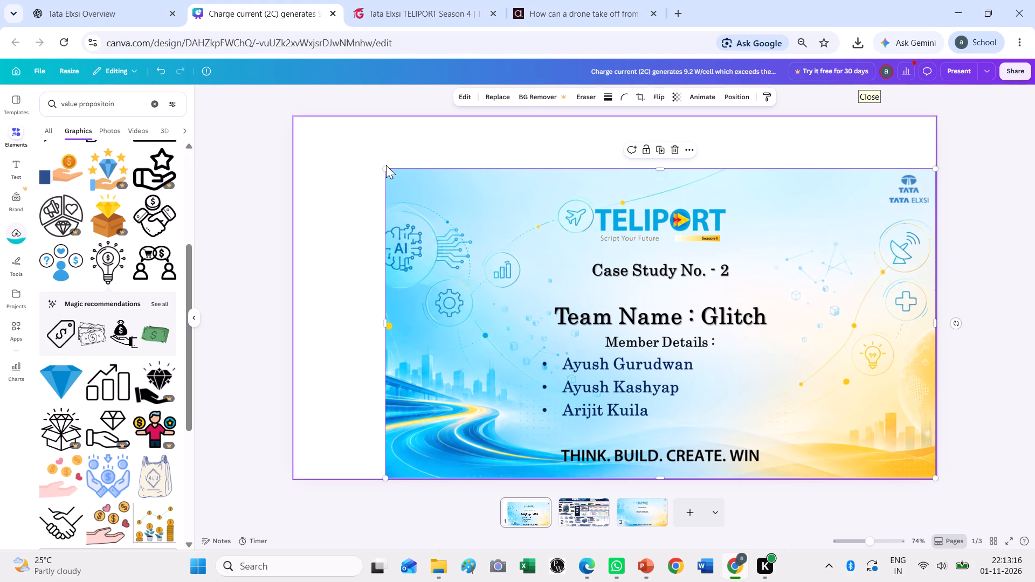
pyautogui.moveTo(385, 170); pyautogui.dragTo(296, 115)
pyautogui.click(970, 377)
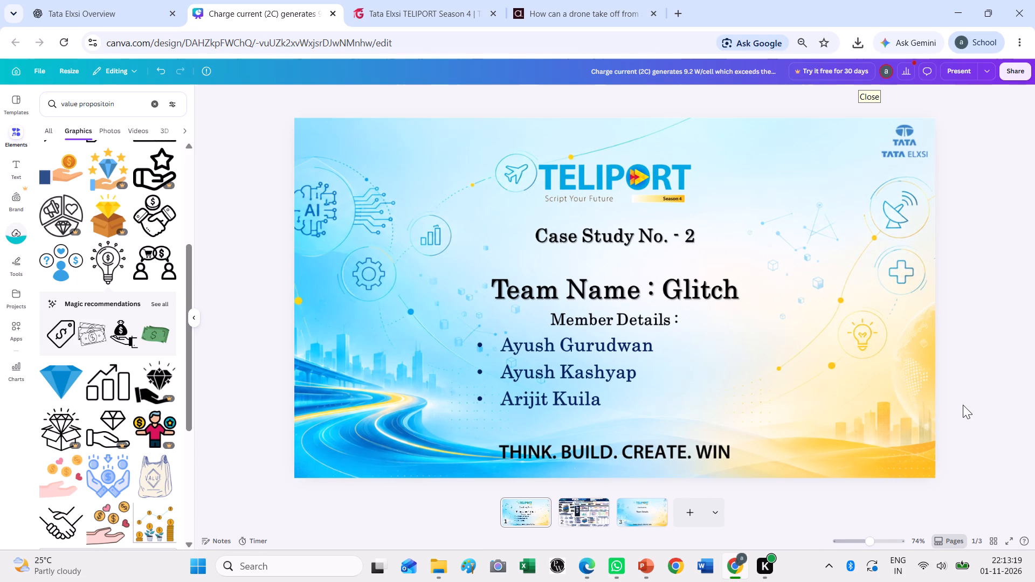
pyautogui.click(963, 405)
# Compare the title page with the PackProof page by switching between pages 1 and 2 of the design.
pyautogui.click(599, 512)
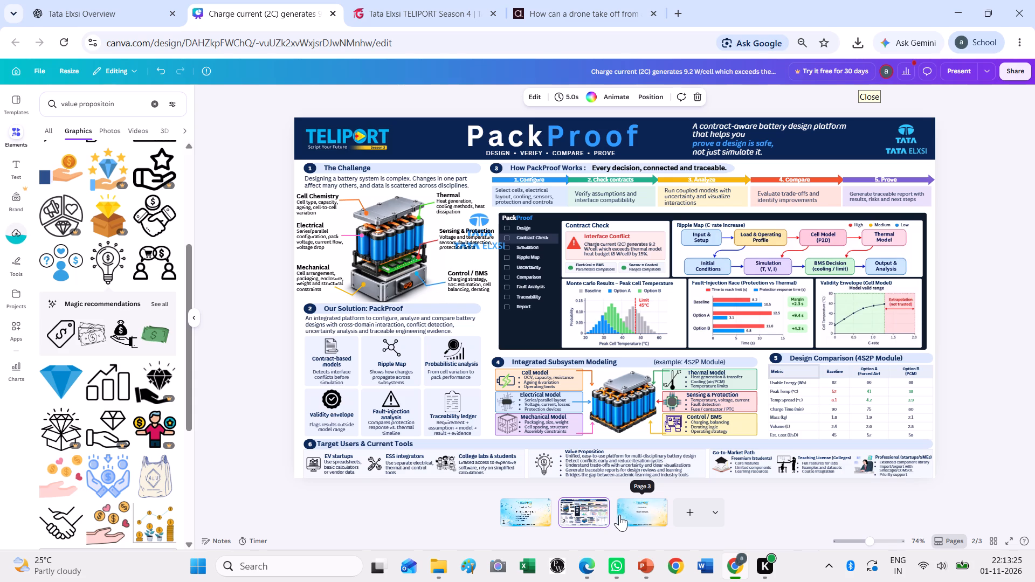
pyautogui.press('Left')
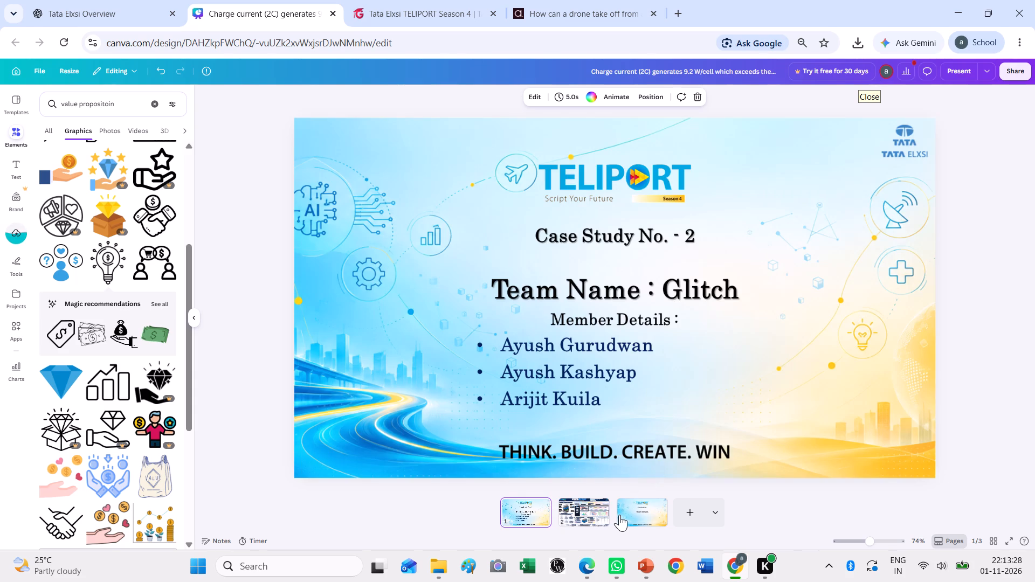
pyautogui.press('Right')
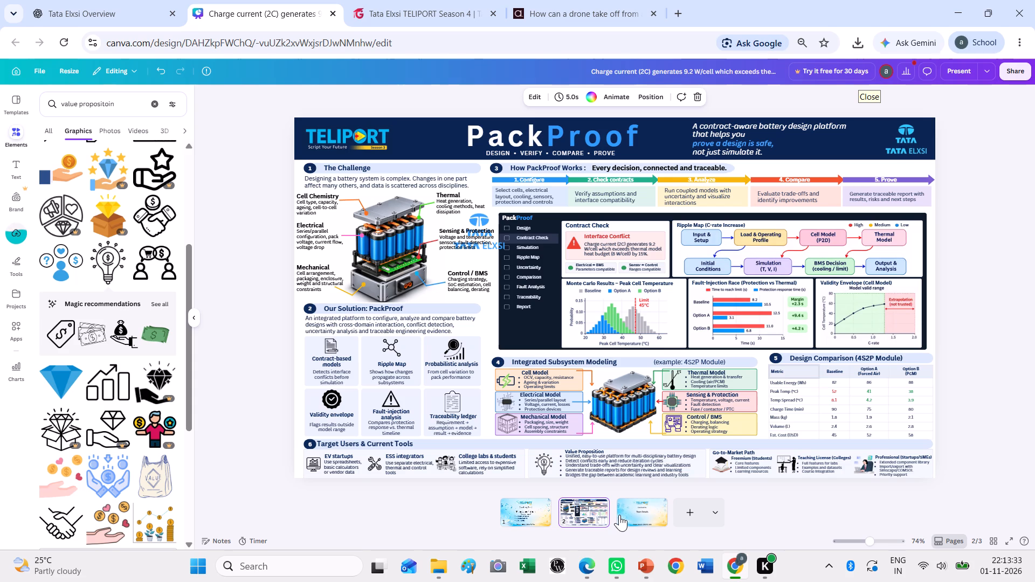
pyautogui.press('Left')
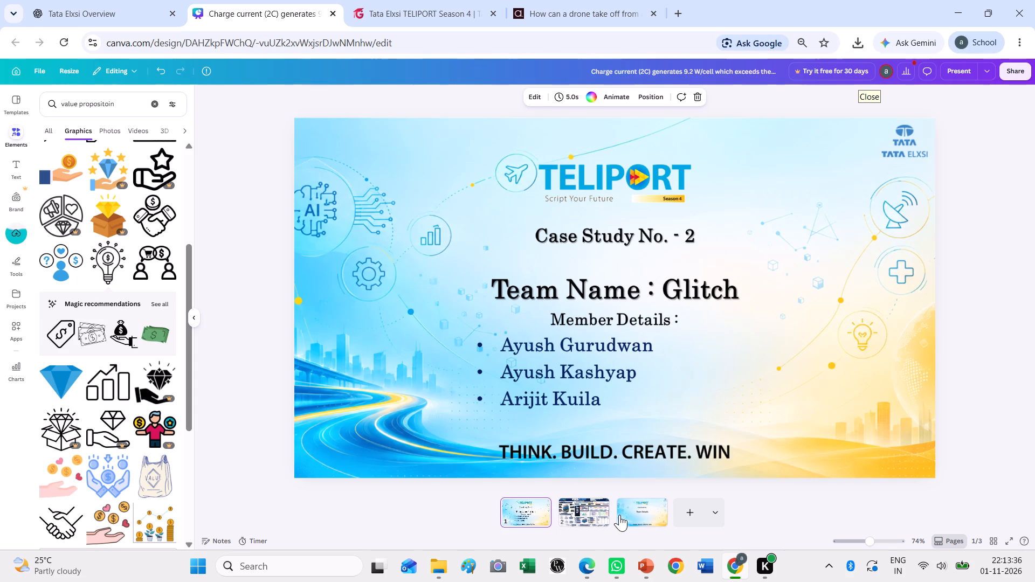
pyautogui.press('Right')
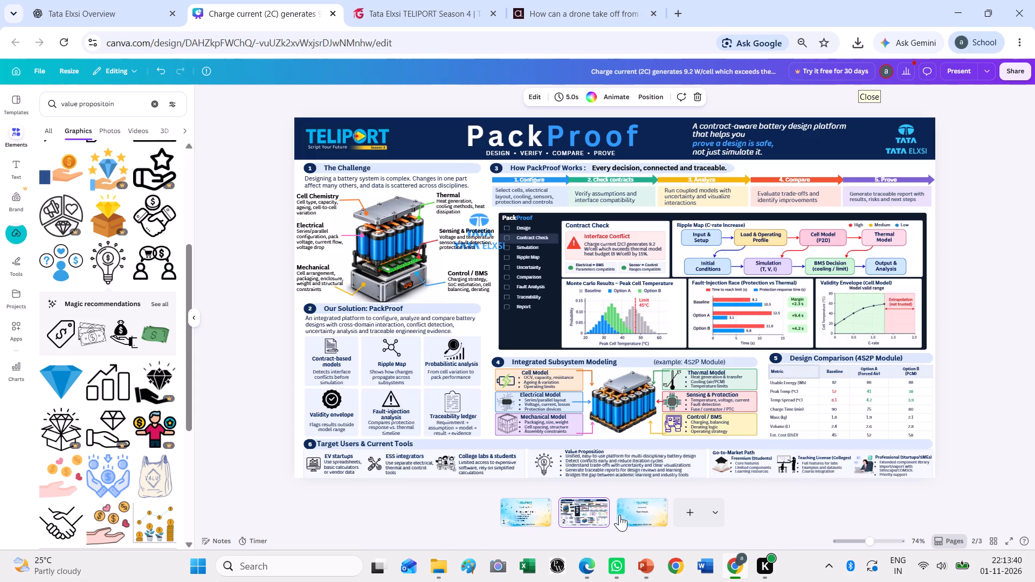
pyautogui.press('Left')
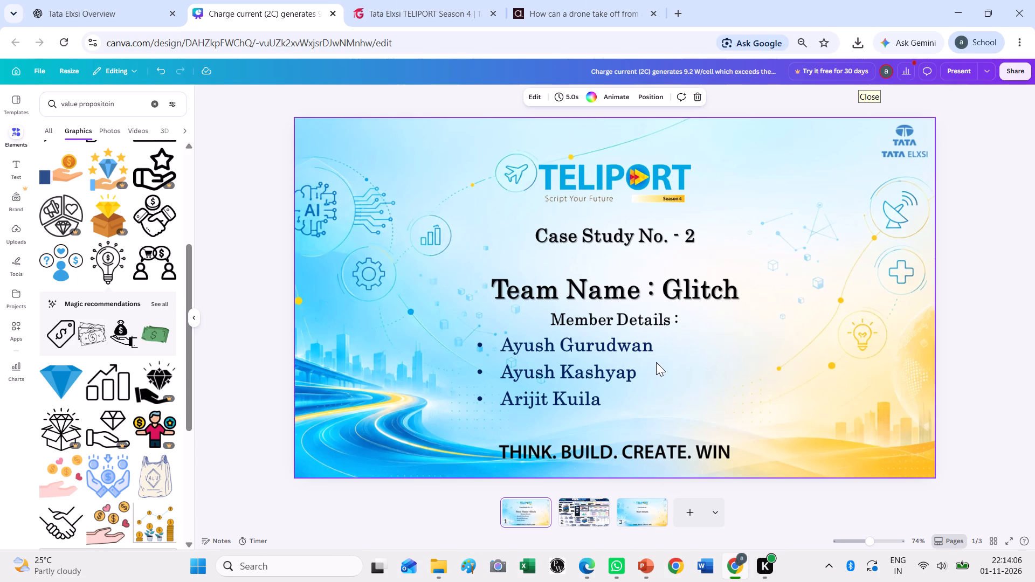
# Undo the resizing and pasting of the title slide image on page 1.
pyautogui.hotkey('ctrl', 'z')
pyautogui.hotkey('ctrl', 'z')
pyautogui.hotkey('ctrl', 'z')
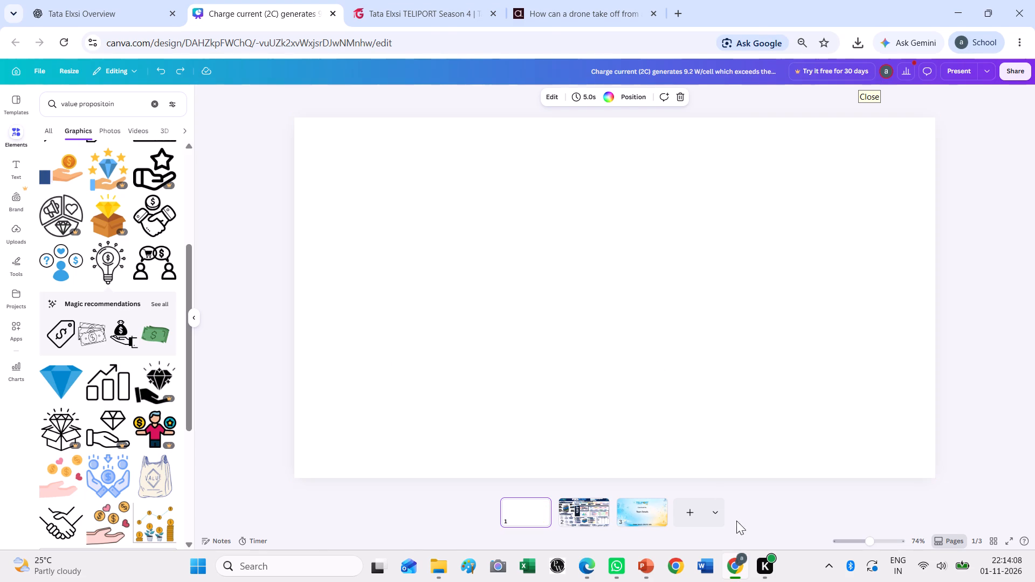
# Return to PowerPoint and correct the first listed member's name, adding an "a" to the first name and an "i" to the surname.
pyautogui.click(650, 566)
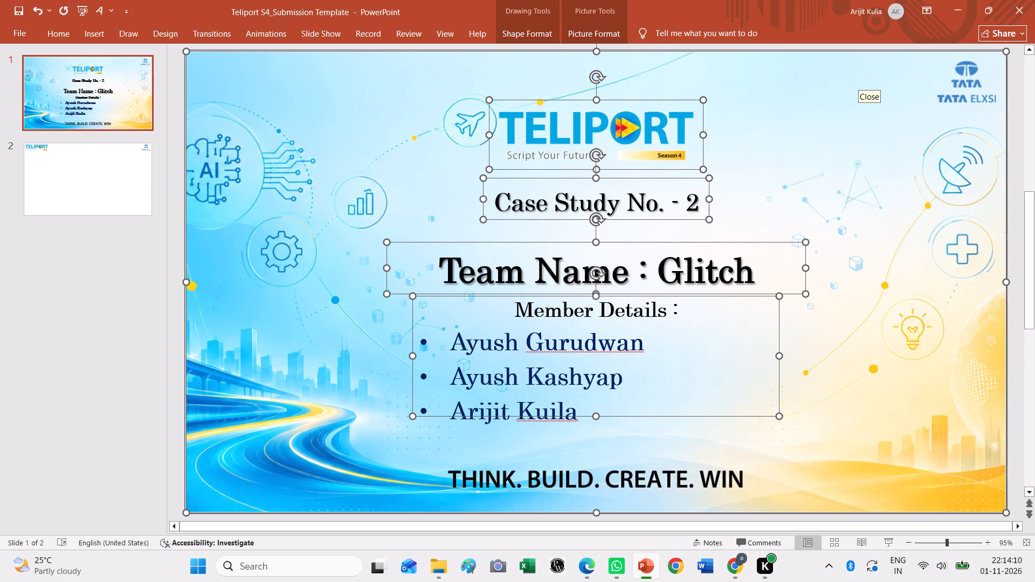
pyautogui.click(597, 341)
pyautogui.press('i')
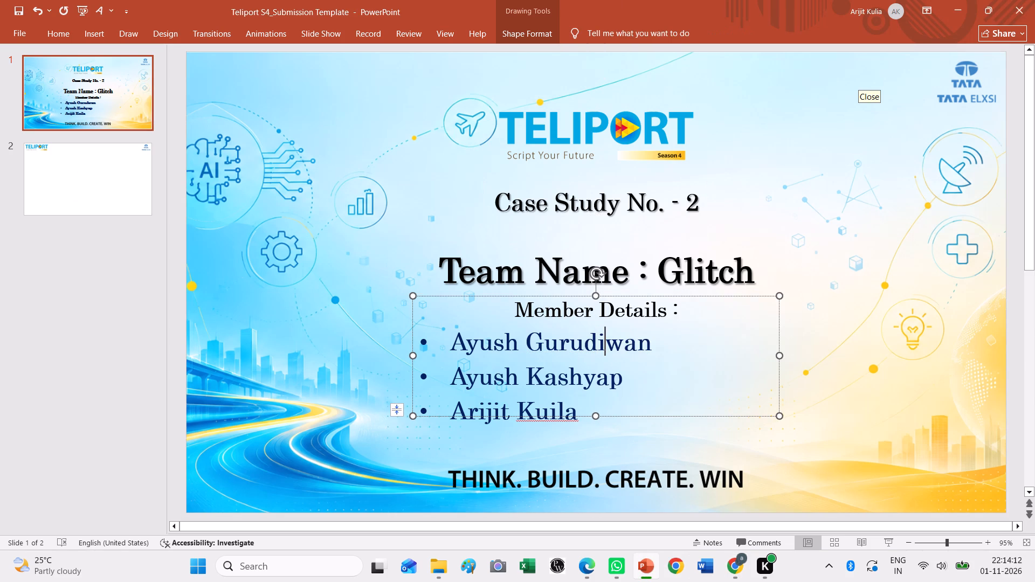
pyautogui.click(468, 341)
pyautogui.press('a')
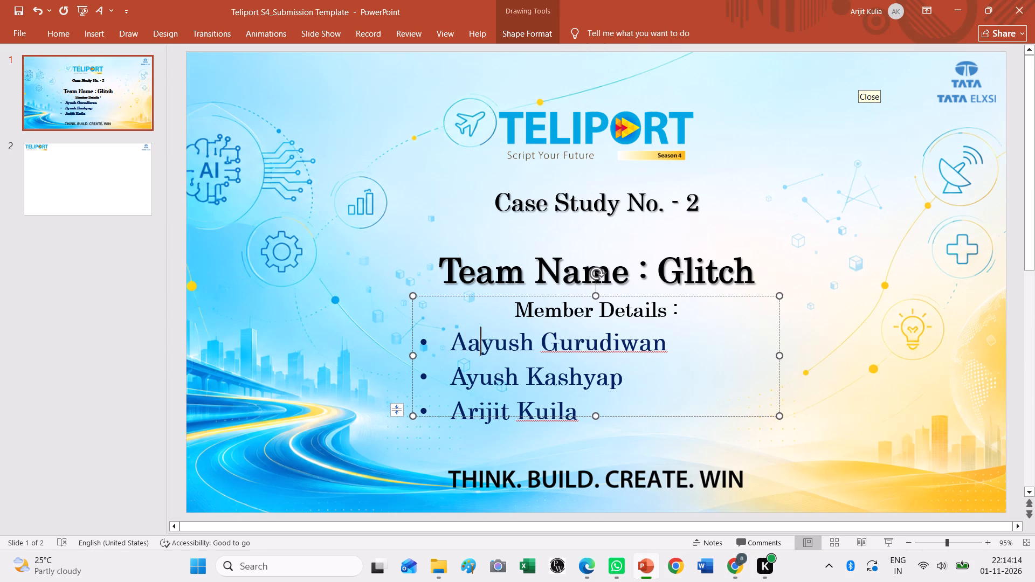
pyautogui.click(932, 387)
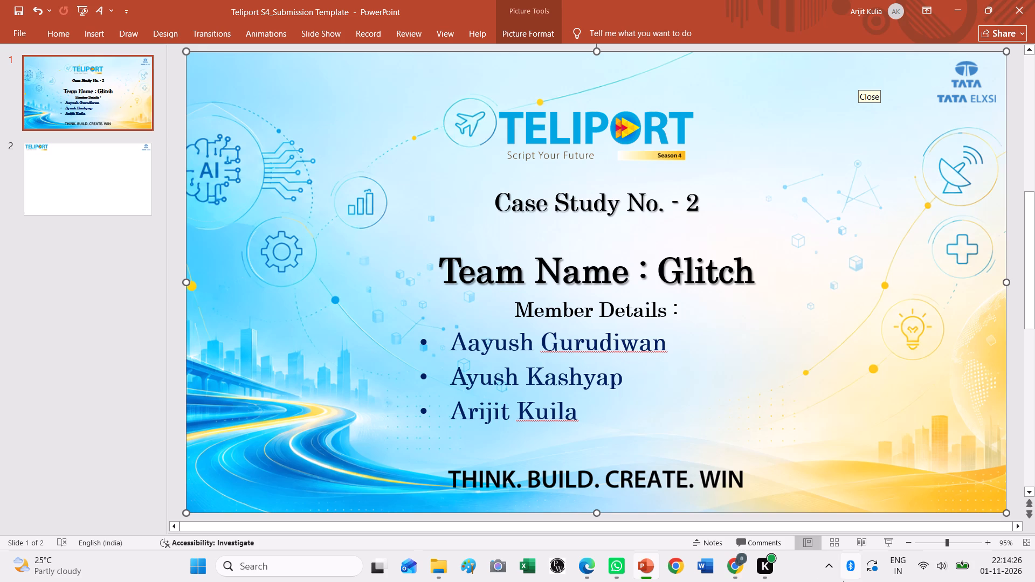
# Switch to the Tata Elxsi TELIPORT Season 4 page in Chrome and review its registration deadline and round submission details.
pyautogui.click(740, 567)
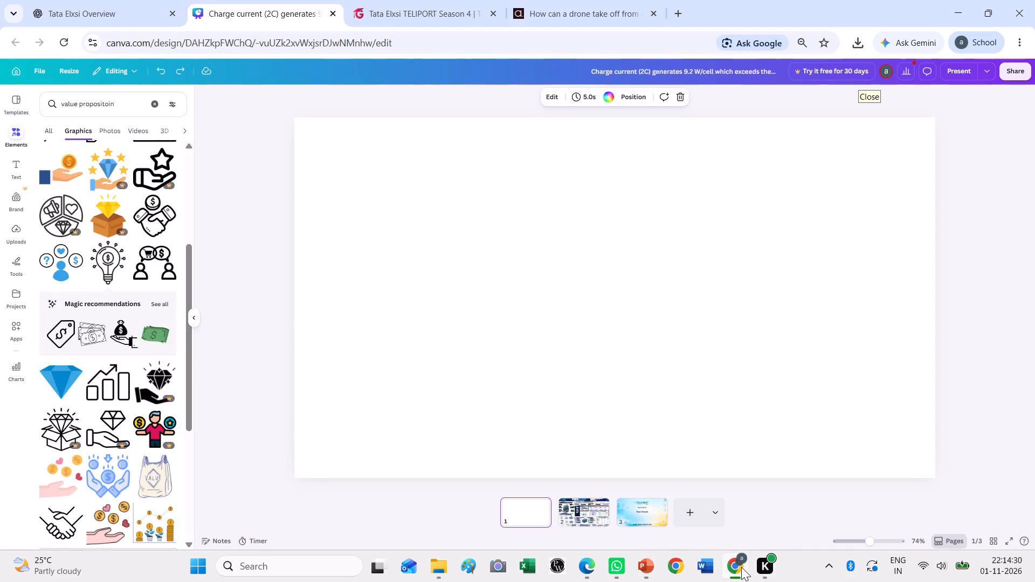
pyautogui.click(460, 0)
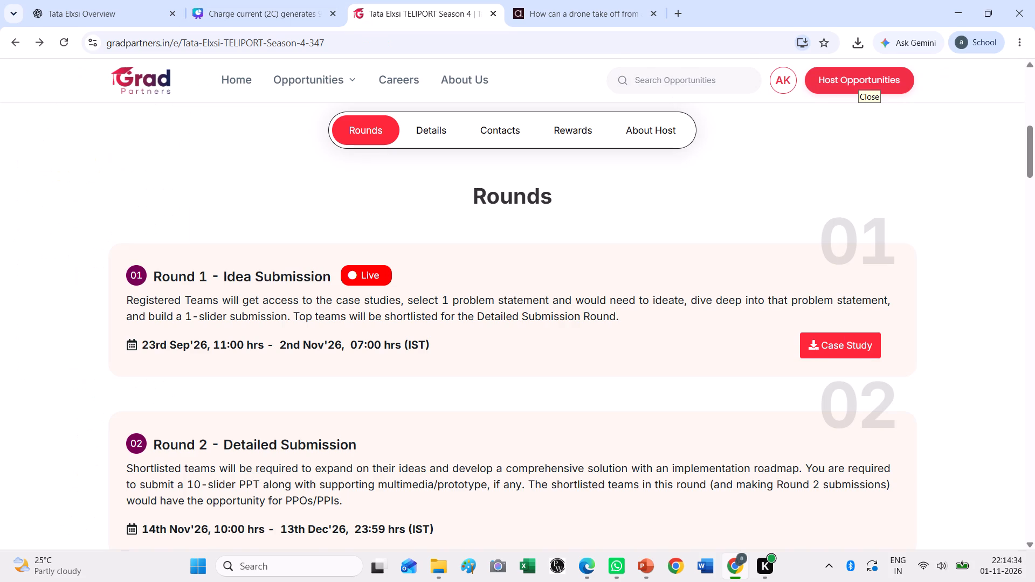
pyautogui.scroll(8, 893, 242)
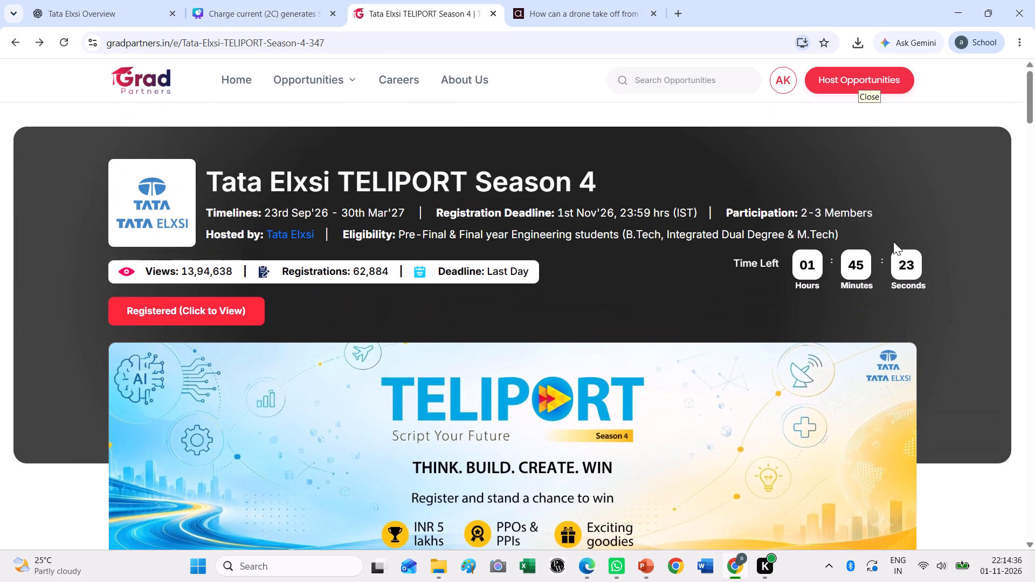
pyautogui.scroll(-11, 893, 241)
pyautogui.scroll(5, 893, 272)
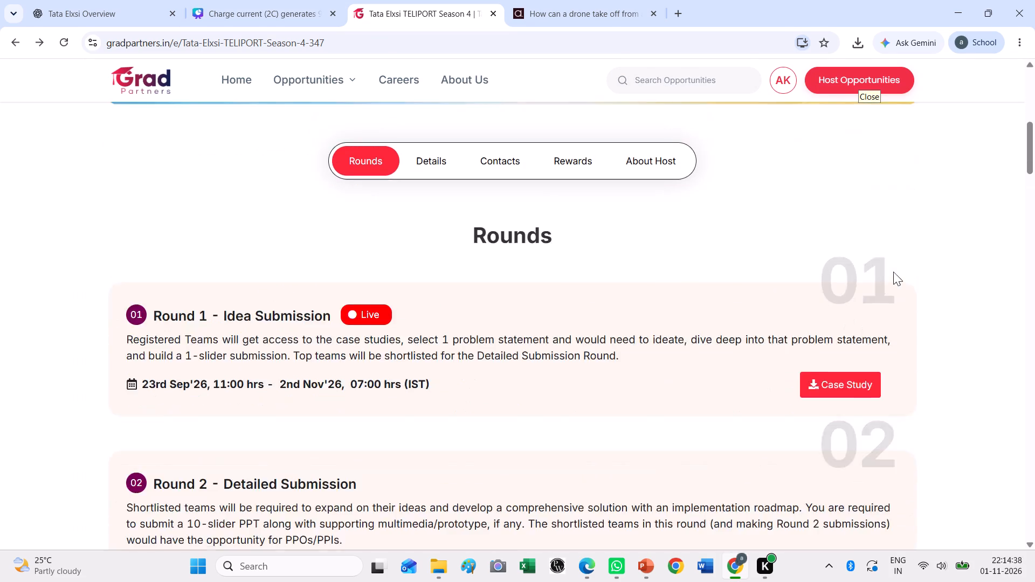
pyautogui.scroll(7, 893, 272)
pyautogui.scroll(-6, 893, 268)
pyautogui.scroll(6, 893, 269)
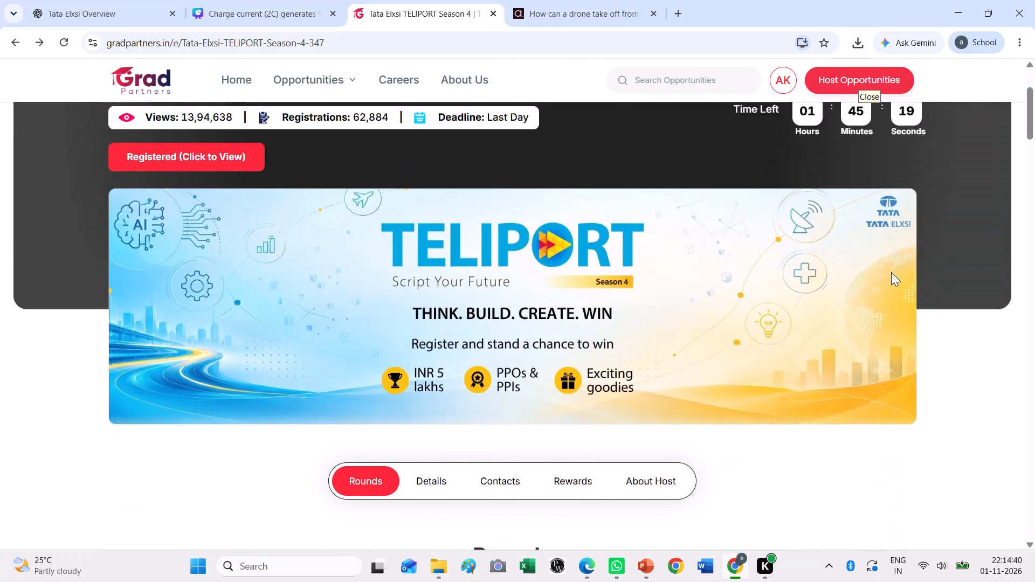
pyautogui.scroll(-2, 891, 274)
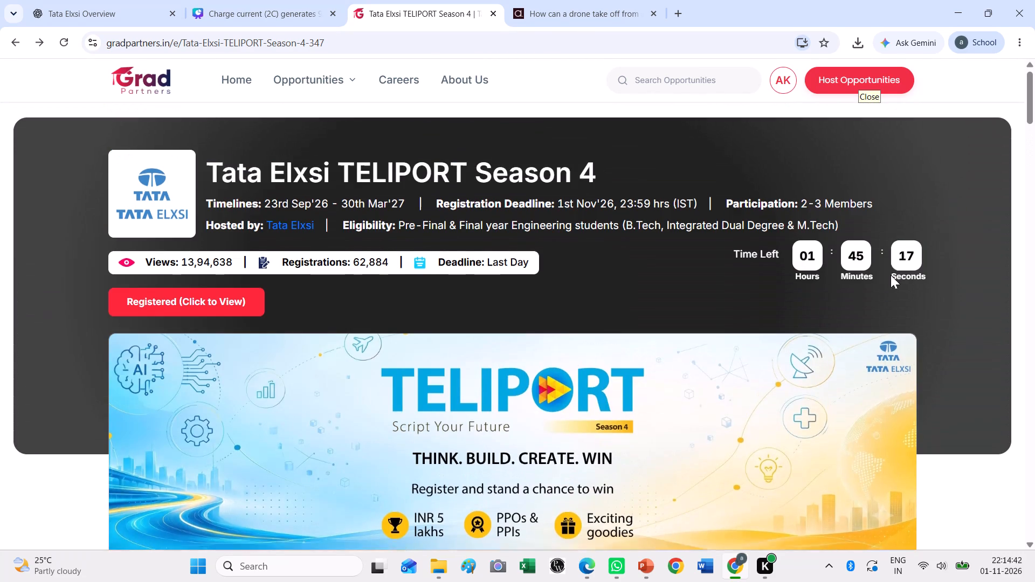
pyautogui.scroll(-6, 891, 275)
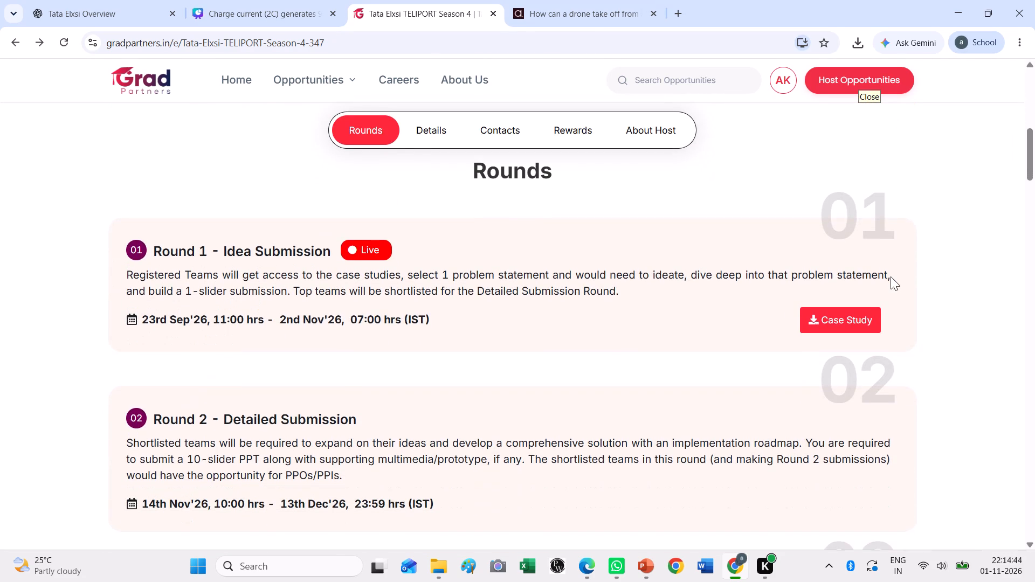
# Review the Tata Elxsi TELIPORT Season 4 page's countdown, rounds, eligibility details, contacts, rewards and host information for submission guidance.
pyautogui.scroll(-9, 891, 276)
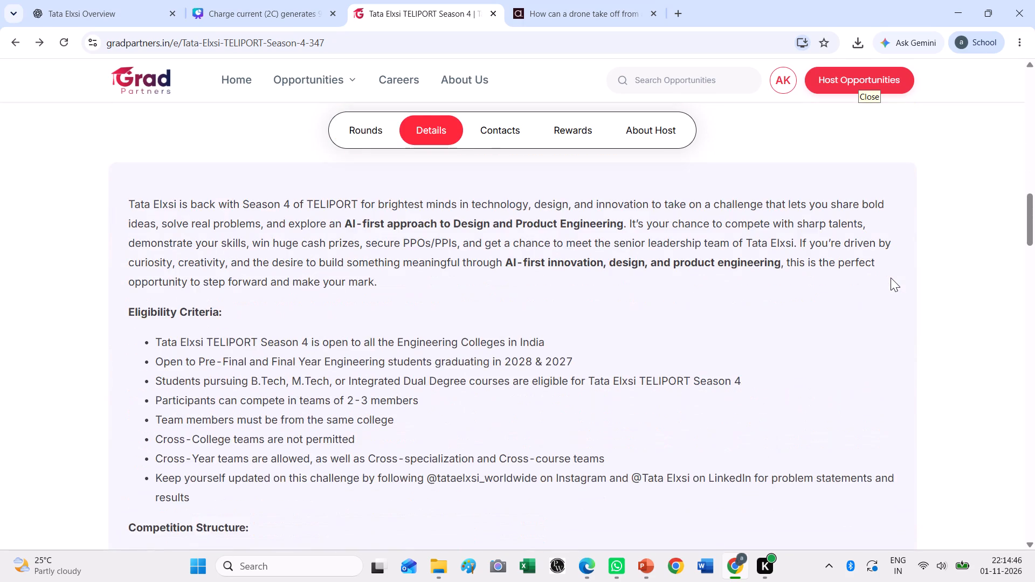
pyautogui.scroll(-5, 891, 278)
pyautogui.scroll(20, 891, 278)
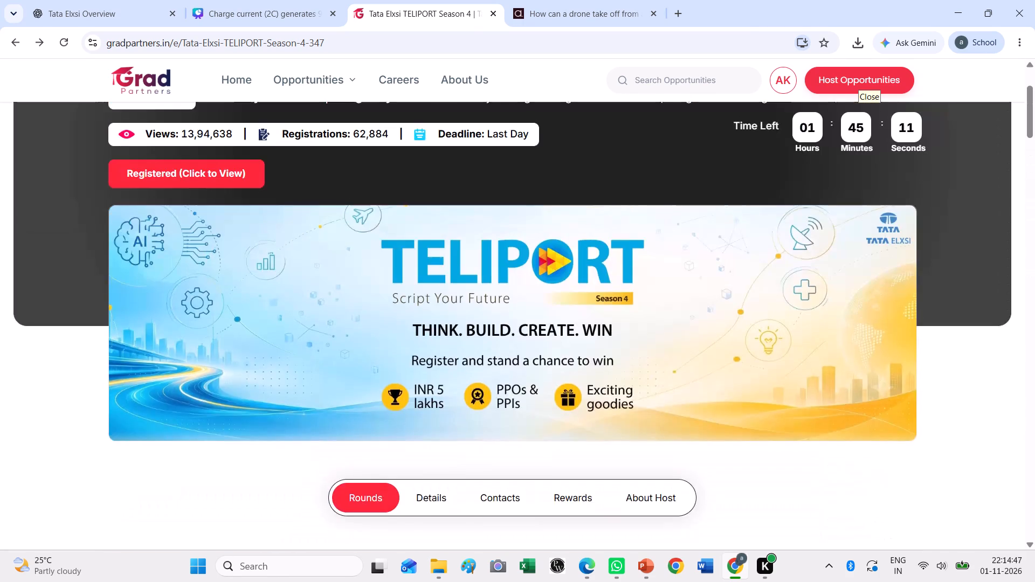
pyautogui.scroll(4, 890, 275)
pyautogui.scroll(-2, 890, 275)
pyautogui.scroll(2, 890, 275)
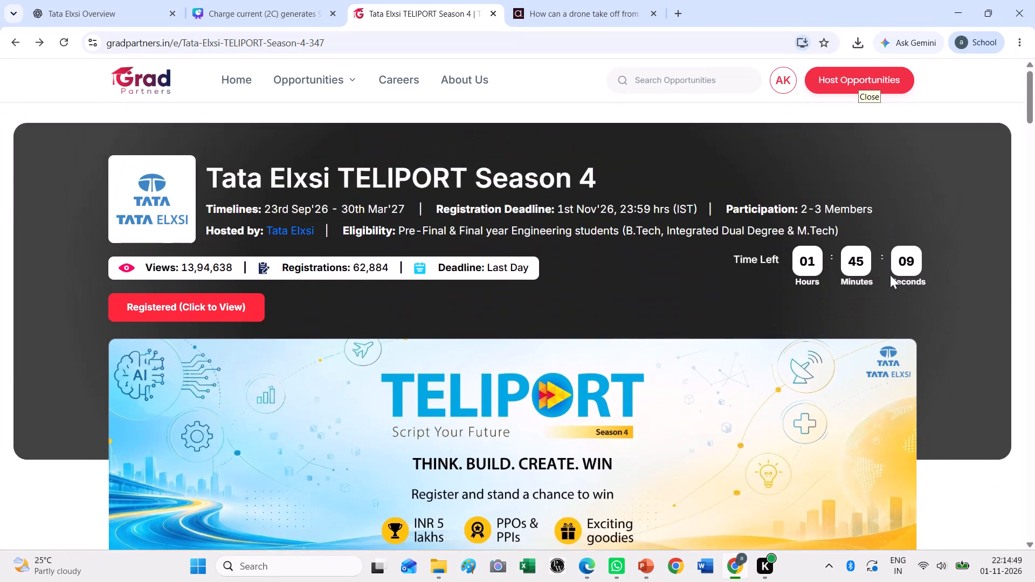
pyautogui.scroll(-6, 890, 277)
pyautogui.click(576, 235)
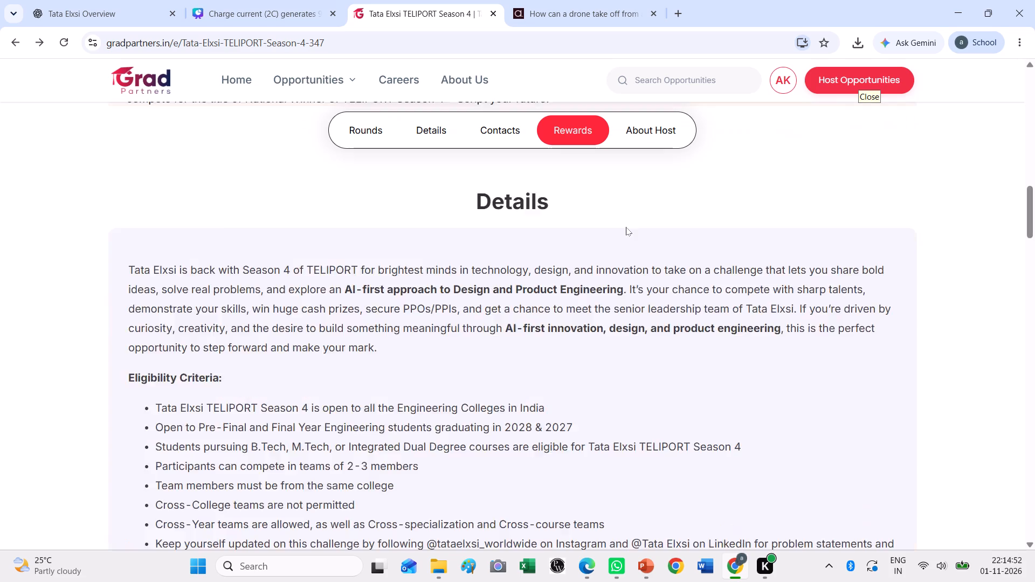
pyautogui.click(654, 135)
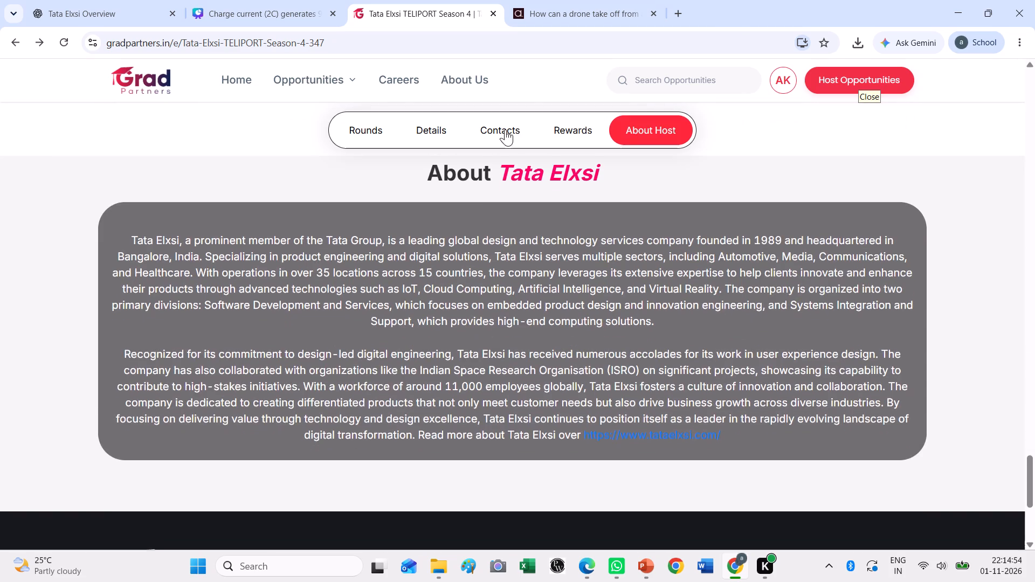
pyautogui.click(505, 130)
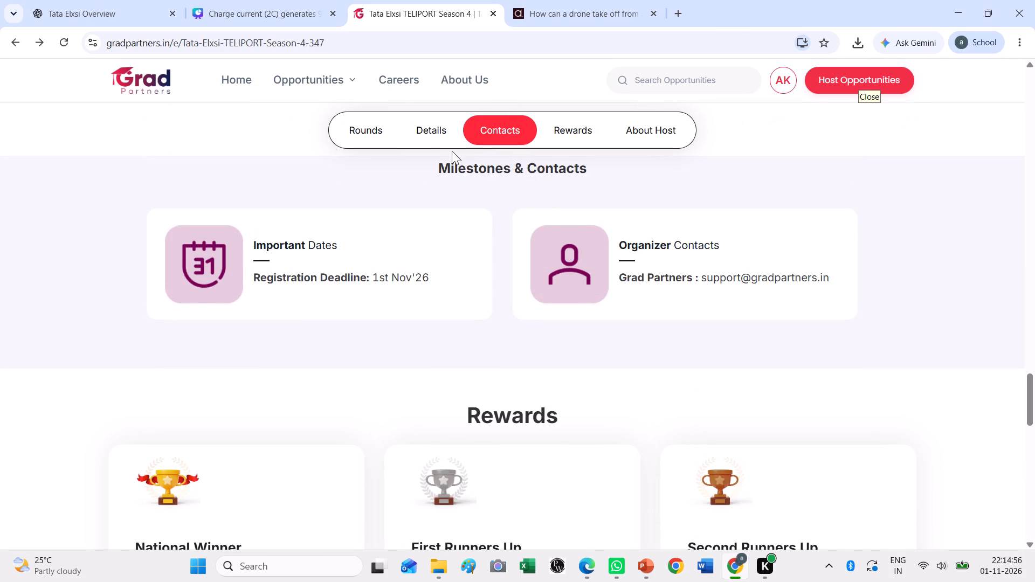
pyautogui.click(425, 130)
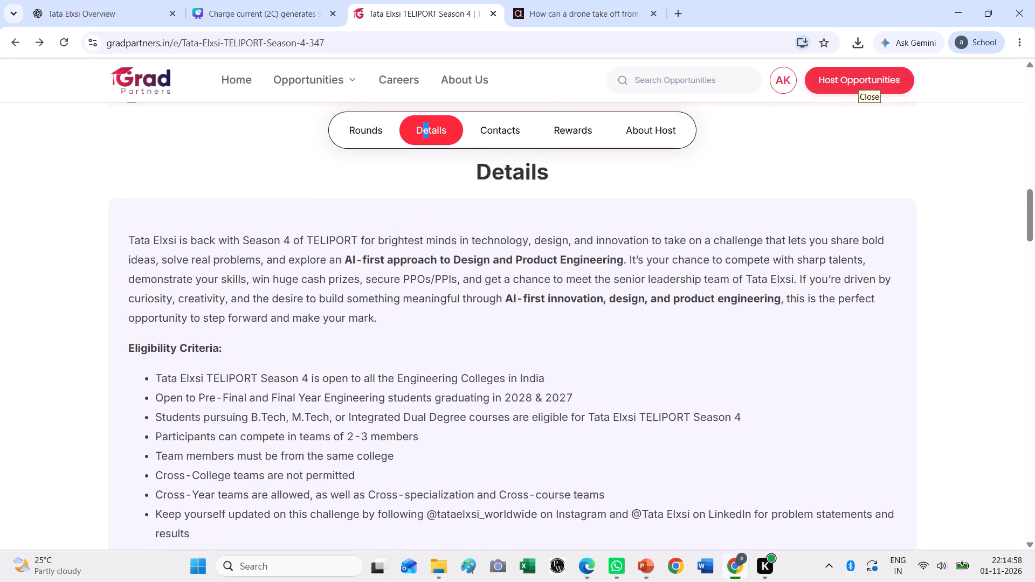
pyautogui.scroll(10, 523, 258)
pyautogui.scroll(1, 848, 298)
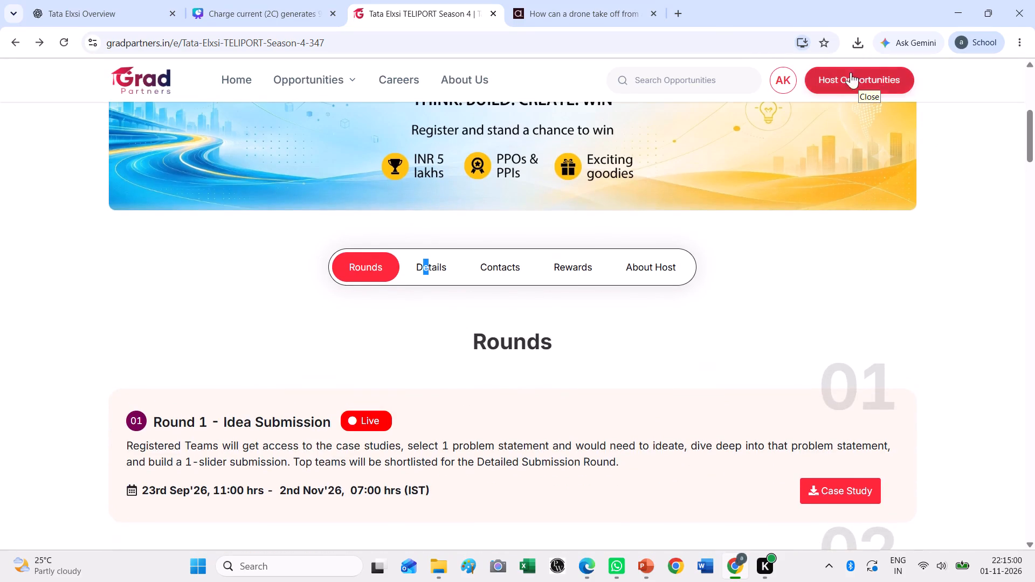
# Open the account's registrations list and check the Tata Elxsi TELIPORT Season 4 entry for team Glitch.
pyautogui.click(782, 77)
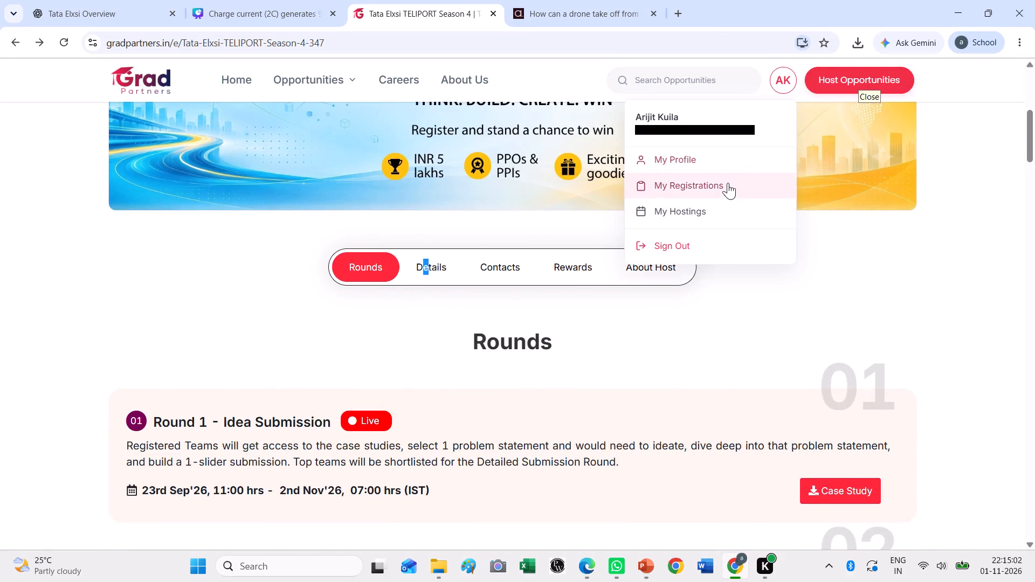
pyautogui.click(726, 190)
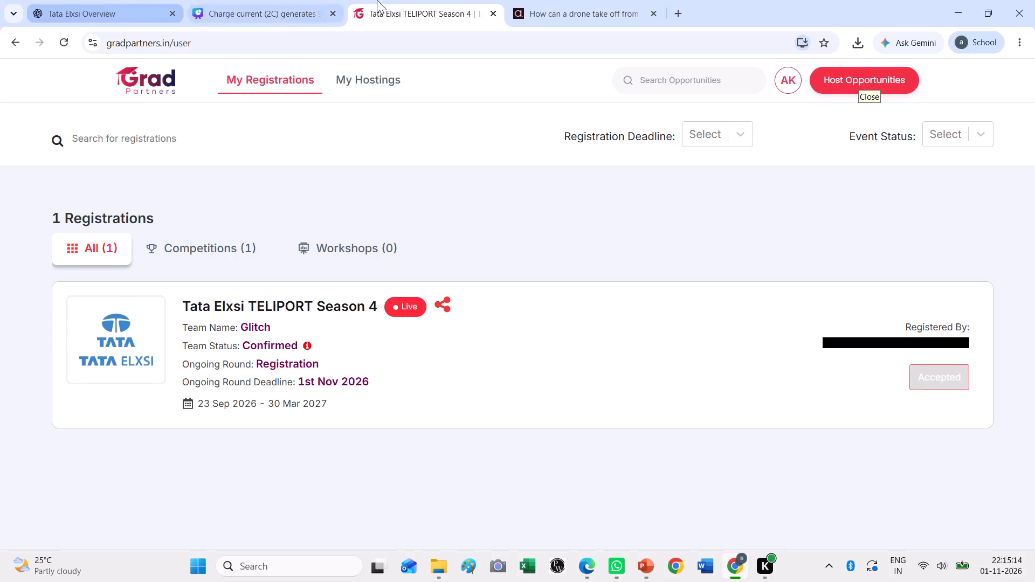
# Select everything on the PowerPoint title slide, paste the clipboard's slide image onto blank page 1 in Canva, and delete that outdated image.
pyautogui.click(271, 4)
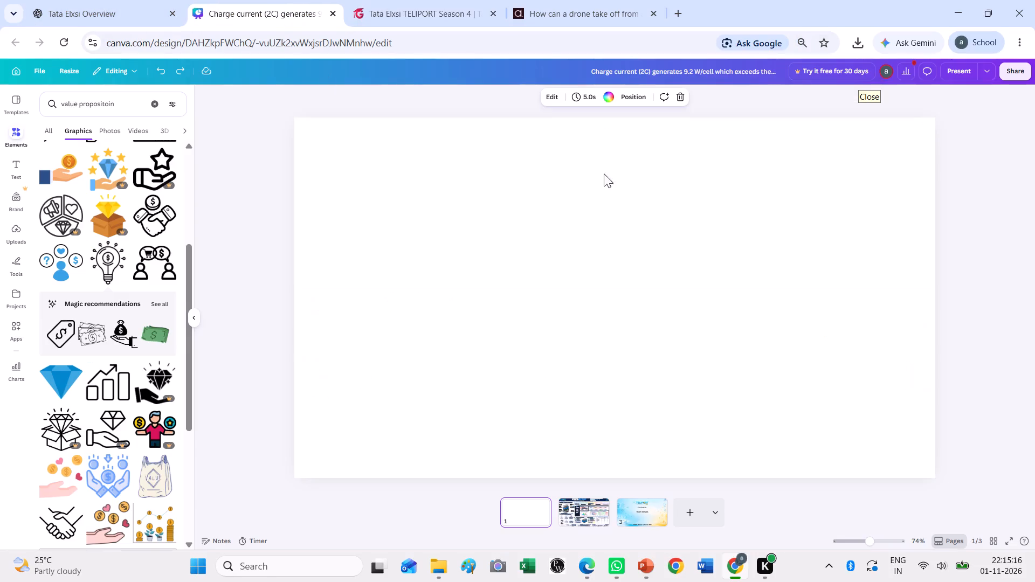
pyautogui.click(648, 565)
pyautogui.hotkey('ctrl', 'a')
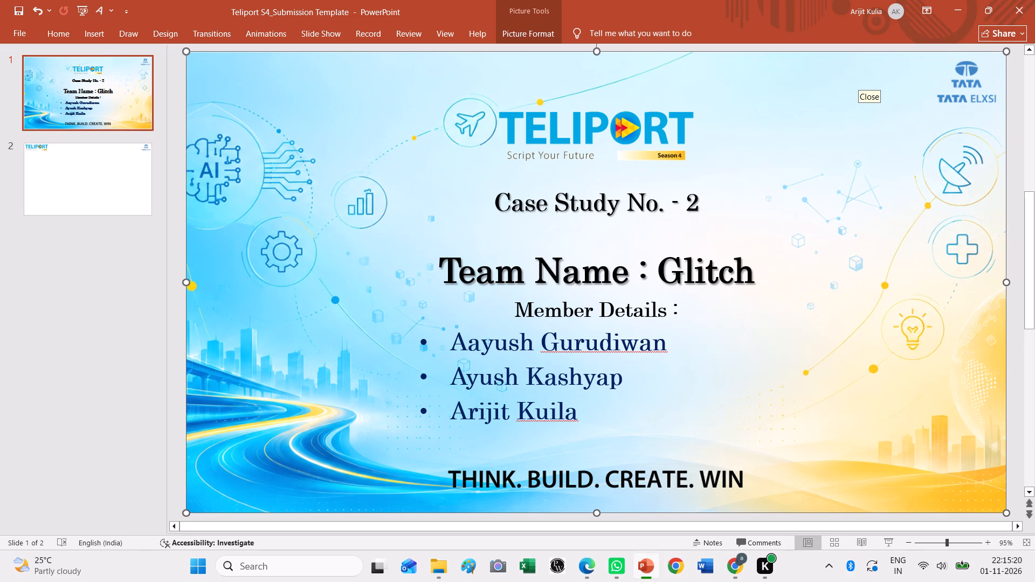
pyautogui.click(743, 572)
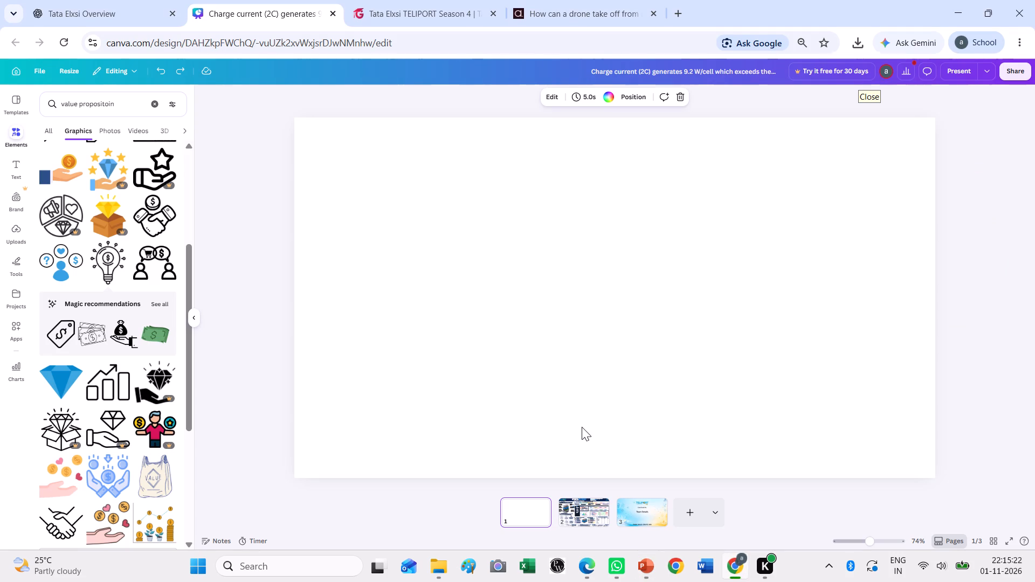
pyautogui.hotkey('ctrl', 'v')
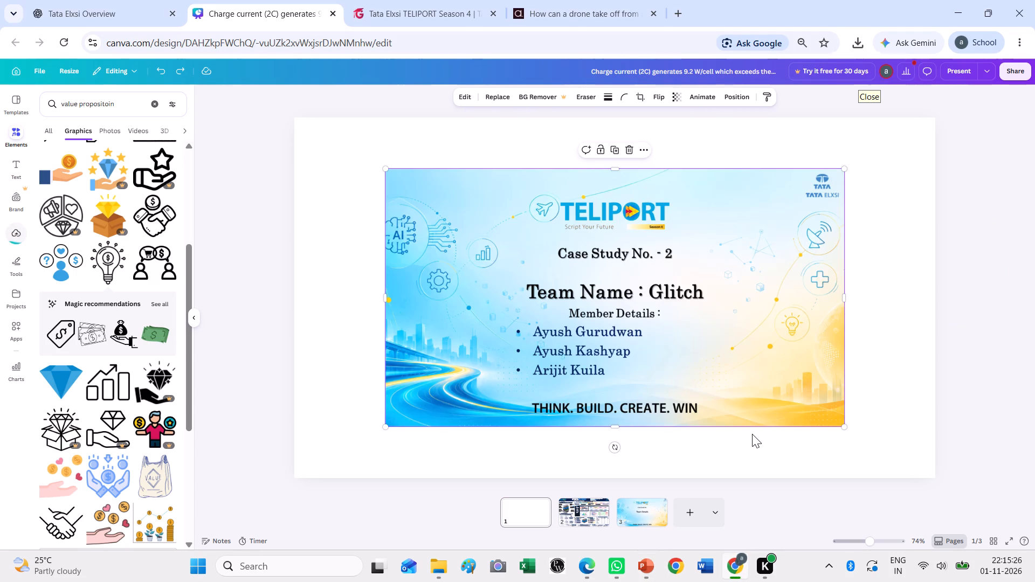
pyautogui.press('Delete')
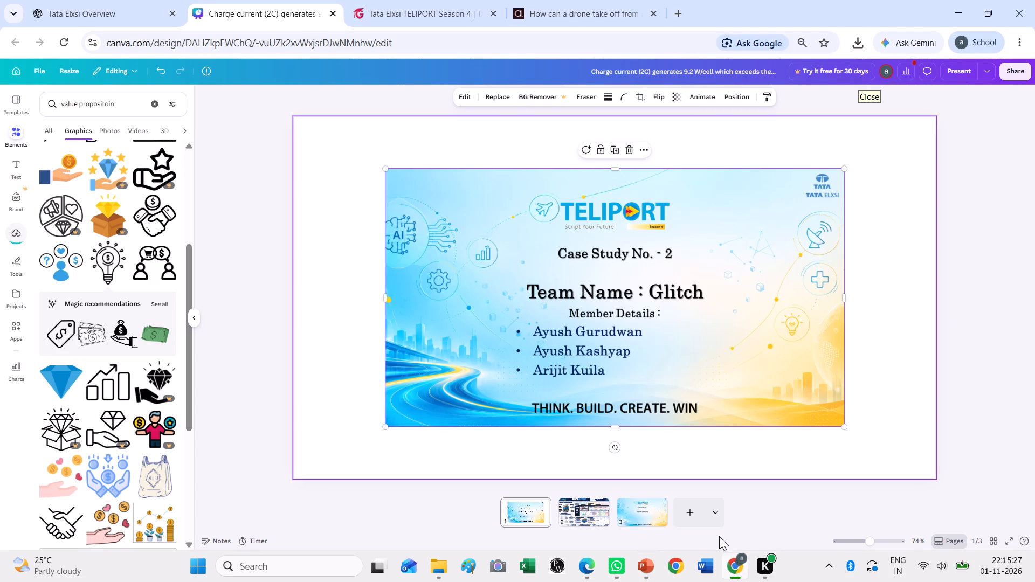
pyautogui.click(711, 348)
# Copy all elements of the corrected PowerPoint title slide and paste them onto blank page 1 of the Canva design.
pyautogui.click(657, 571)
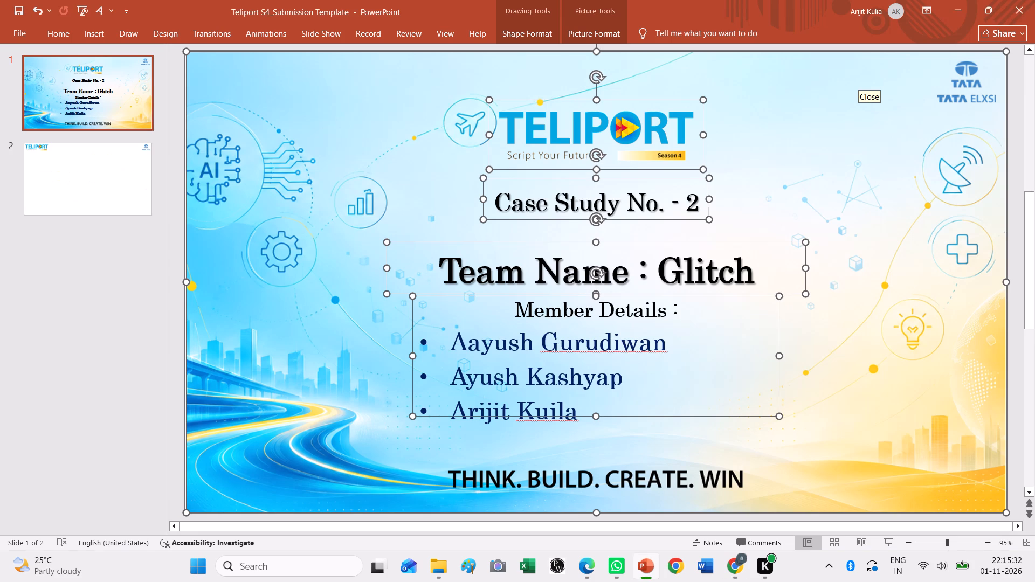
pyautogui.hotkey('ctrl', 'a')
pyautogui.hotkey('ctrl', 'c')
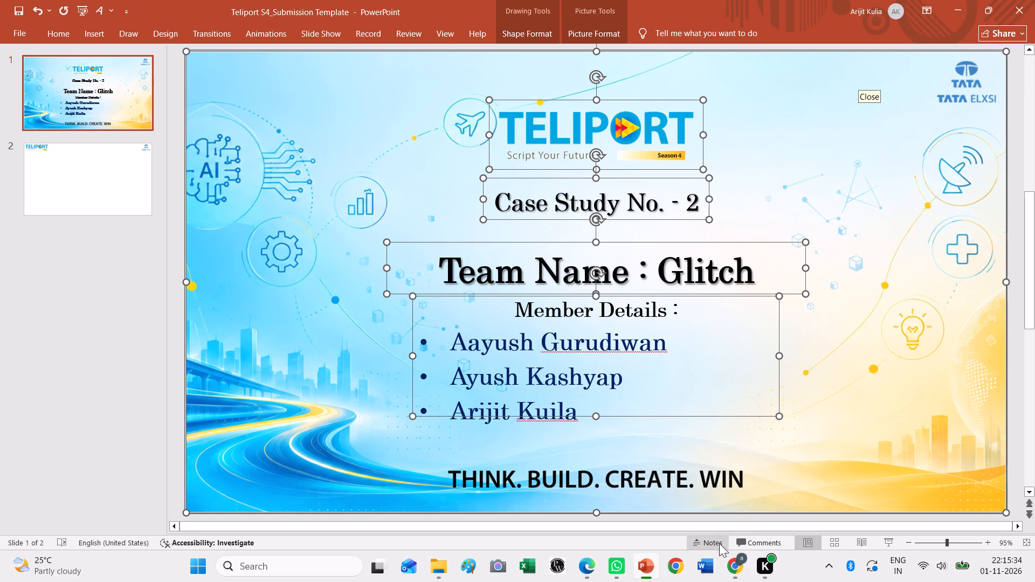
pyautogui.click(726, 556)
pyautogui.hotkey('ctrl', 'v')
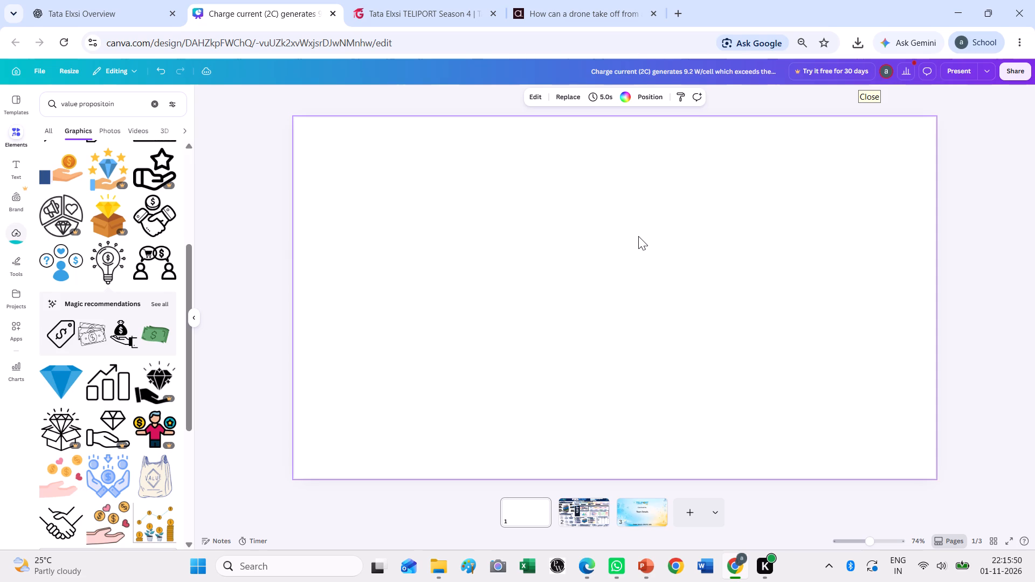
pyautogui.hotkey('ctrl', 'v')
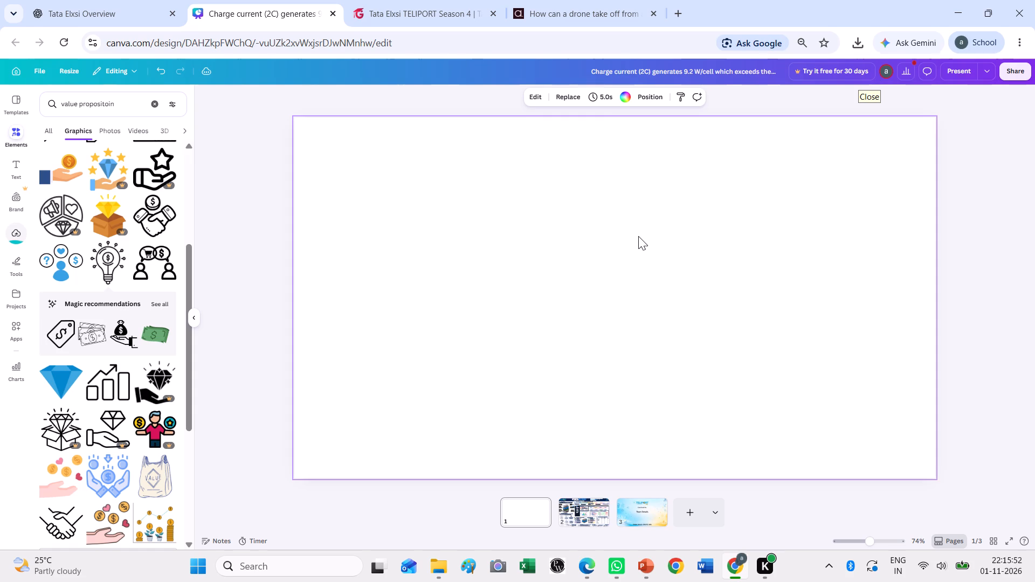
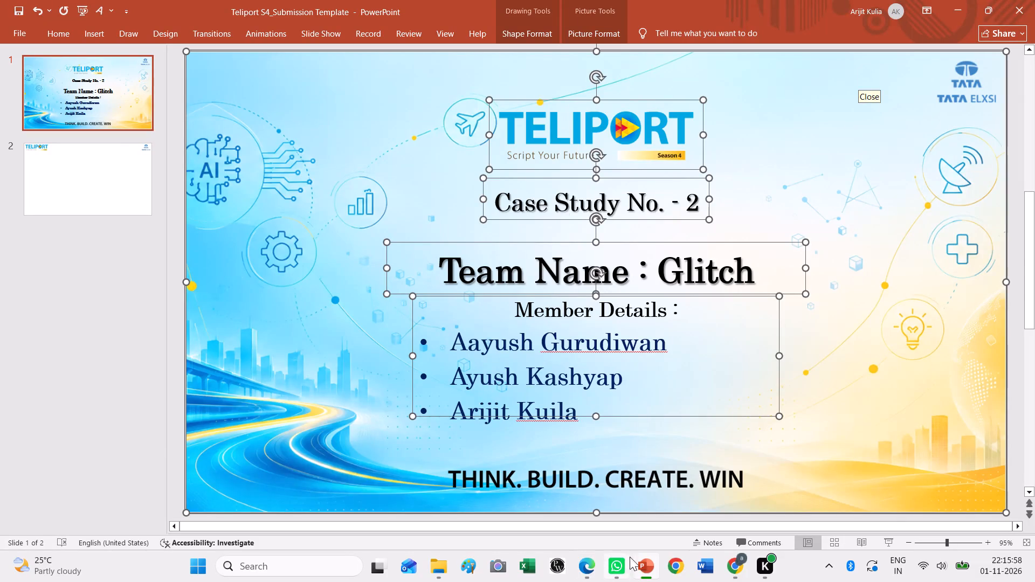
# Paste the copied title slide image onto page 1 of the Canva design and delete the offset duplicate on top.
pyautogui.click(735, 559)
pyautogui.click(551, 335)
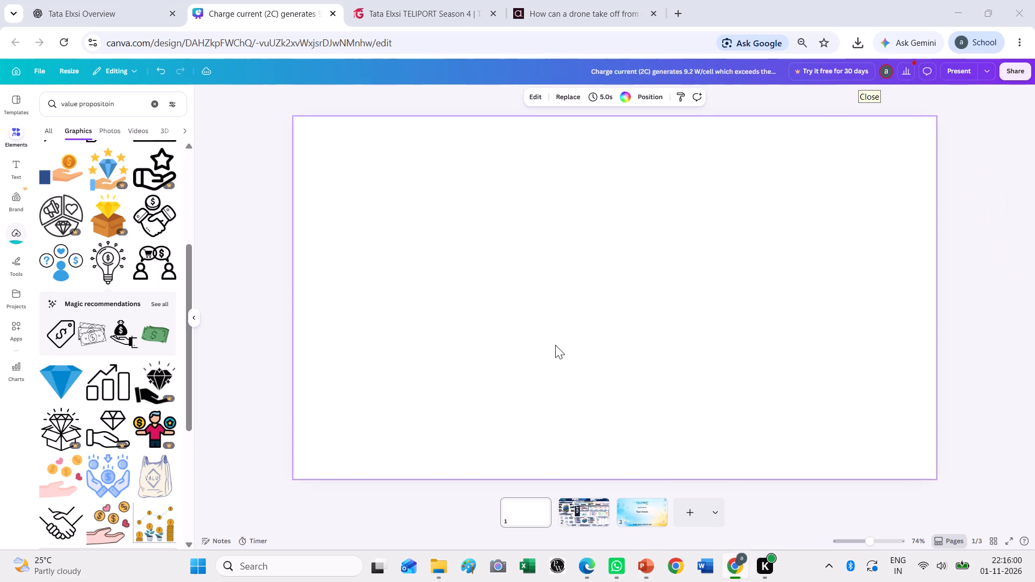
pyautogui.hotkey('ctrl', 'v')
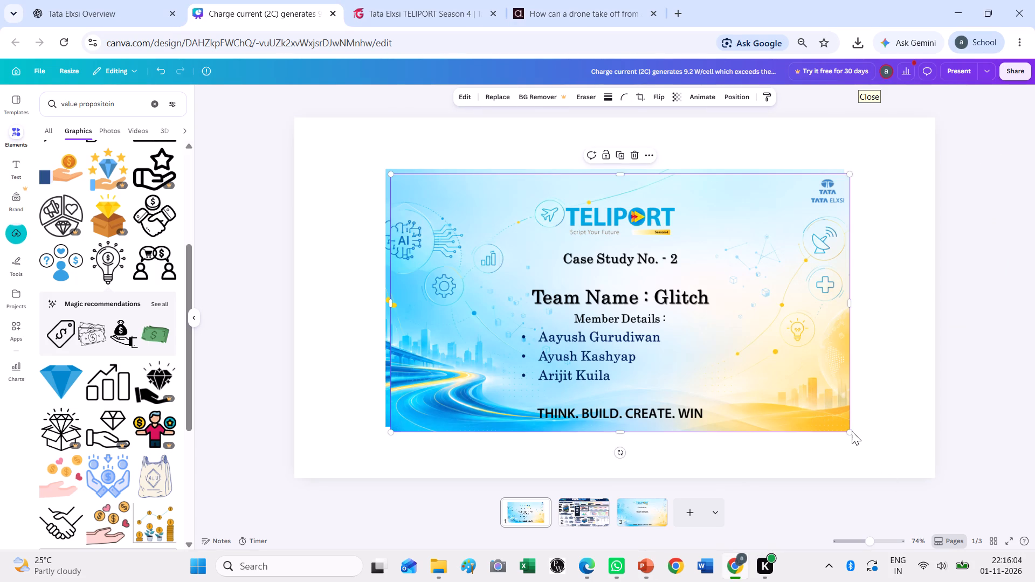
pyautogui.moveTo(848, 431); pyautogui.dragTo(879, 452)
pyautogui.moveTo(879, 452); pyautogui.dragTo(927, 474)
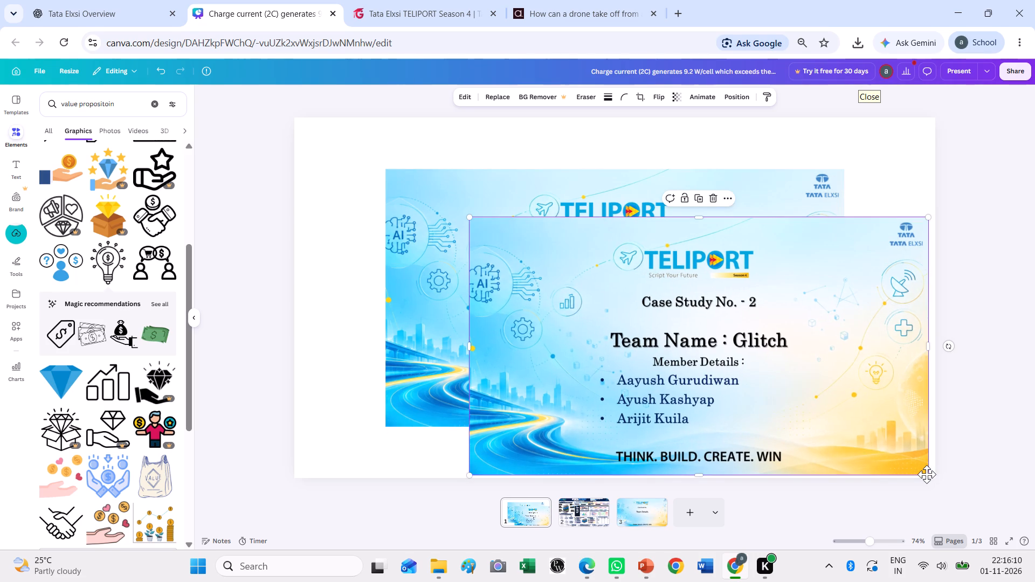
pyautogui.press('Delete')
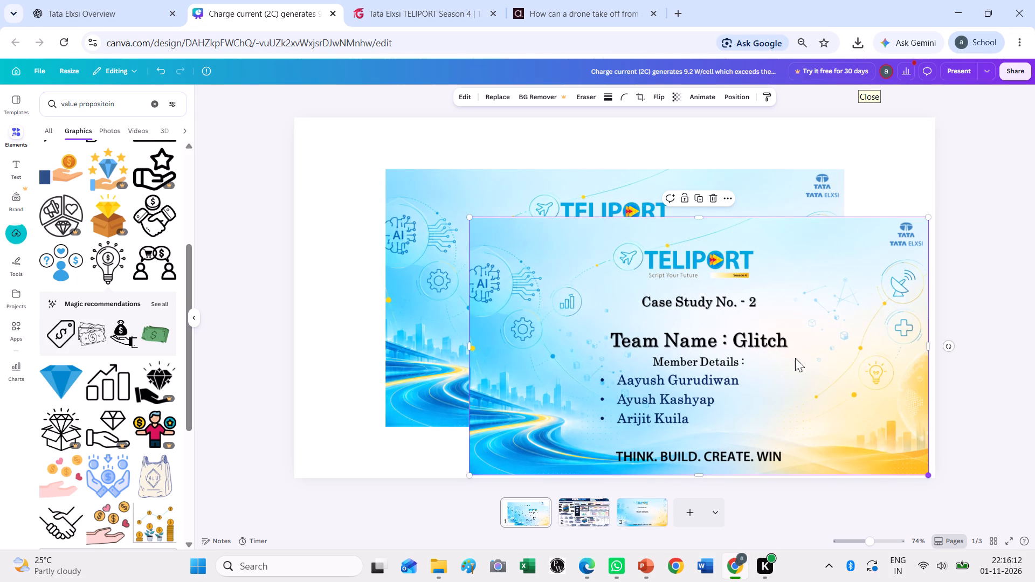
# Delete the other overlapping title slide copy and enlarge the remaining image to fill all of page 1.
pyautogui.click(795, 358)
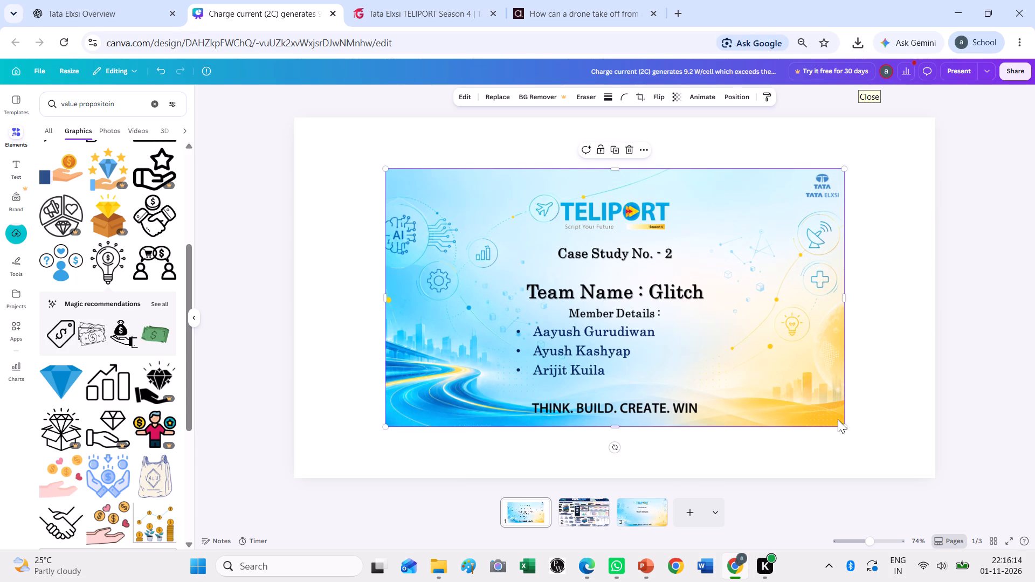
pyautogui.moveTo(846, 425); pyautogui.dragTo(921, 478)
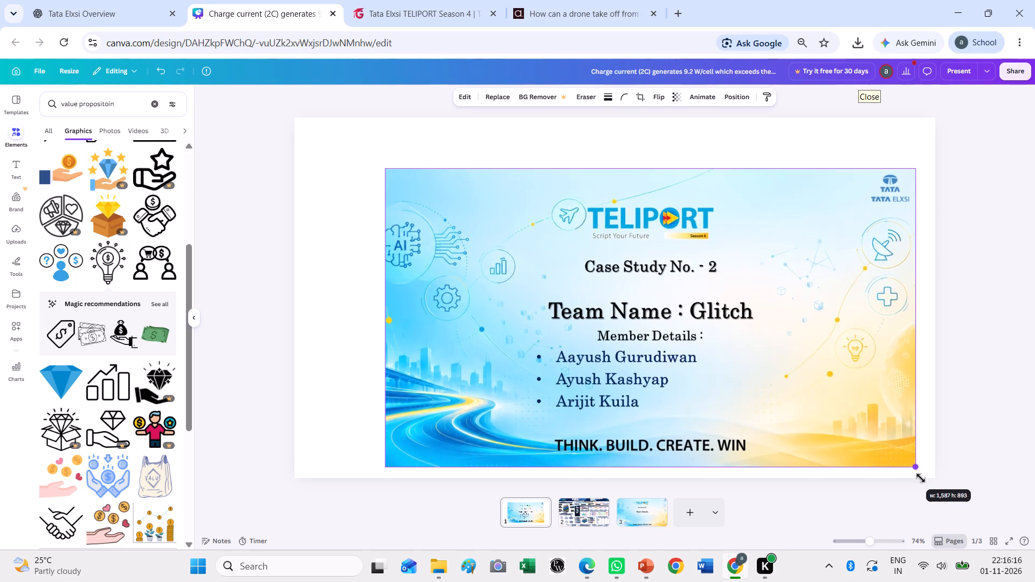
pyautogui.moveTo(921, 478); pyautogui.dragTo(933, 488)
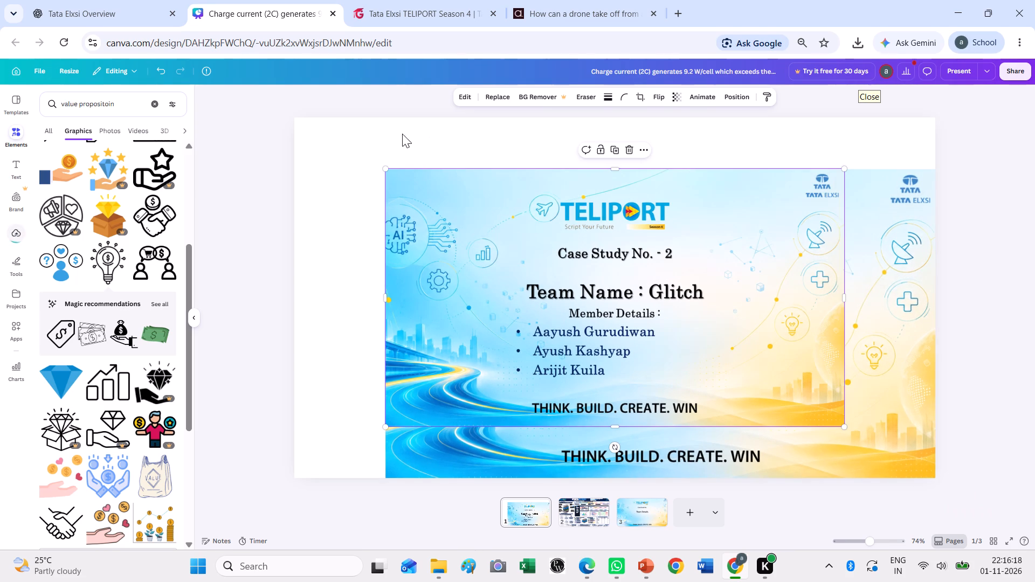
pyautogui.moveTo(386, 168); pyautogui.dragTo(360, 149)
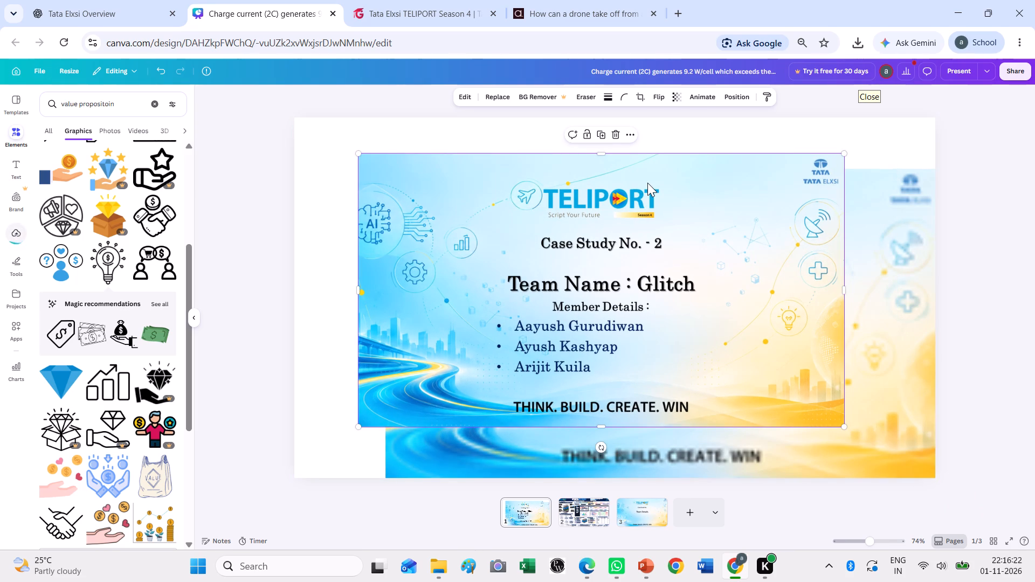
pyautogui.press('Delete')
pyautogui.click(664, 260)
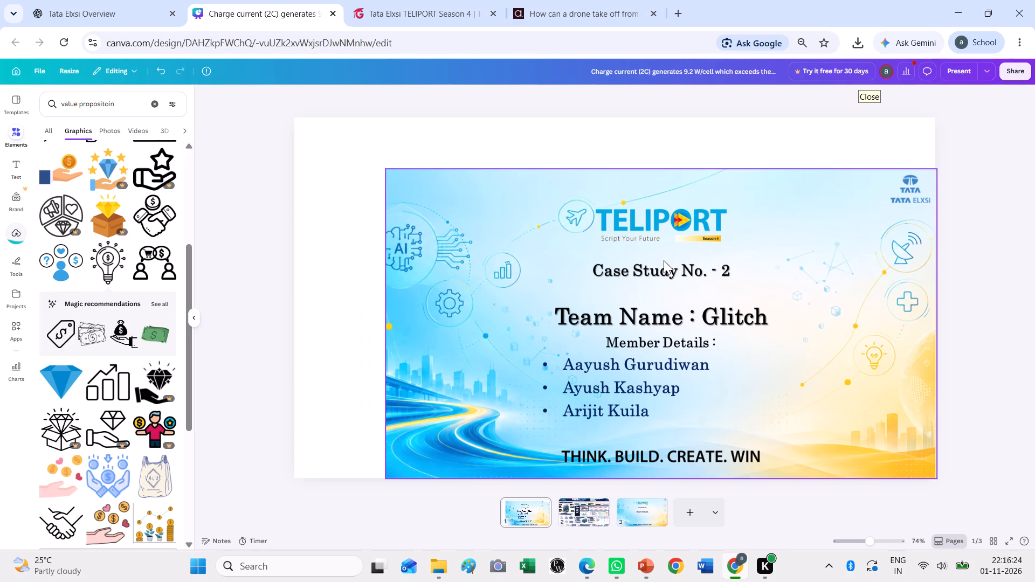
pyautogui.moveTo(385, 166); pyautogui.dragTo(307, 106)
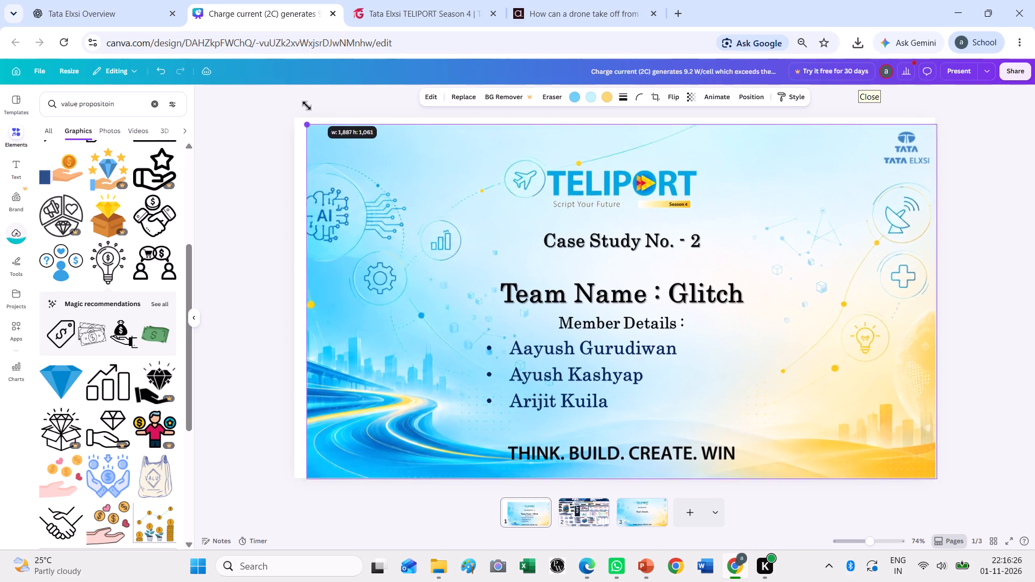
pyautogui.moveTo(307, 106); pyautogui.dragTo(298, 103)
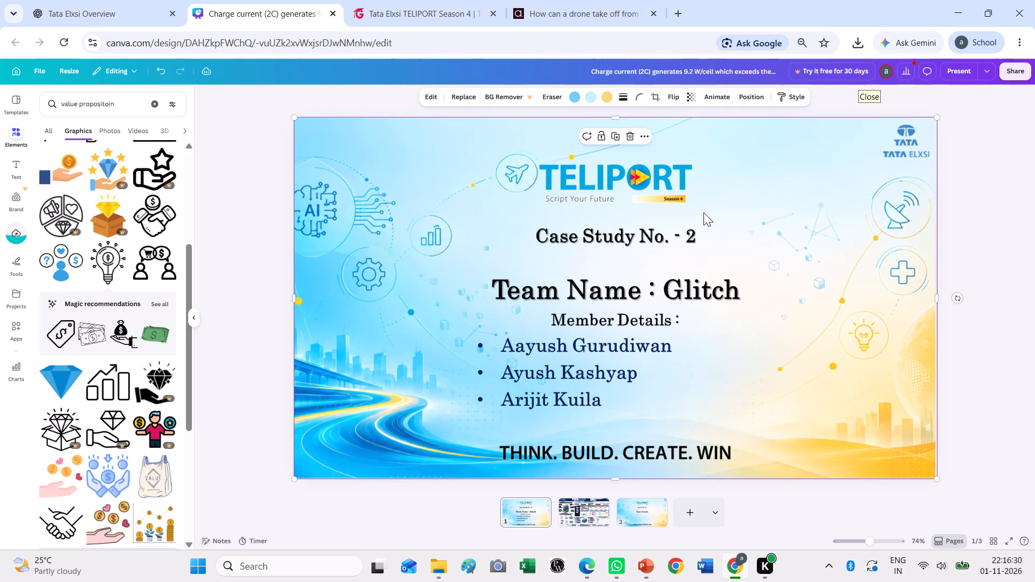
pyautogui.click(959, 333)
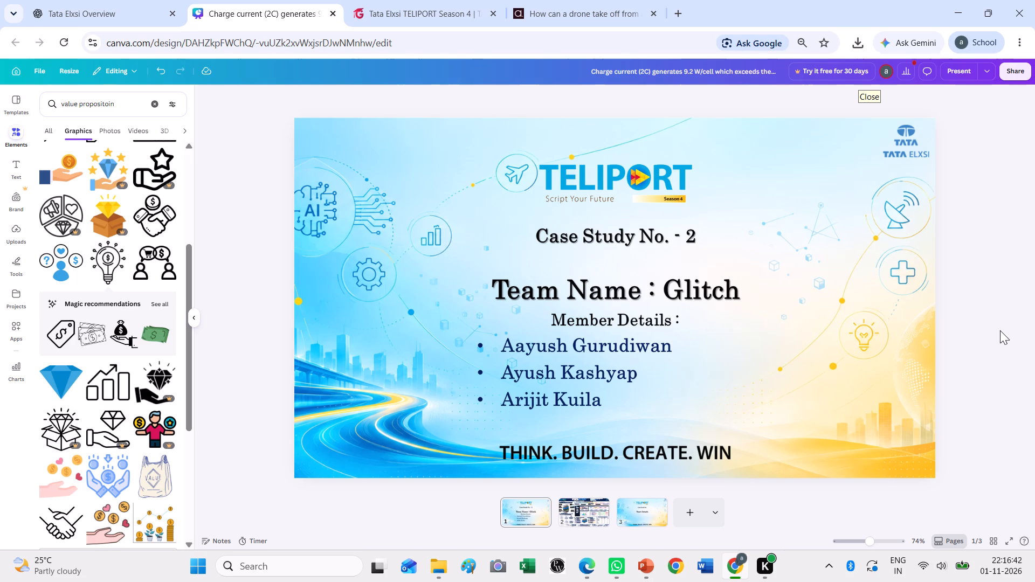
# On page 2, widen the heading bar behind "How PackProof Works" to reach almost the page's outer edge.
pyautogui.click(591, 506)
pyautogui.click(545, 511)
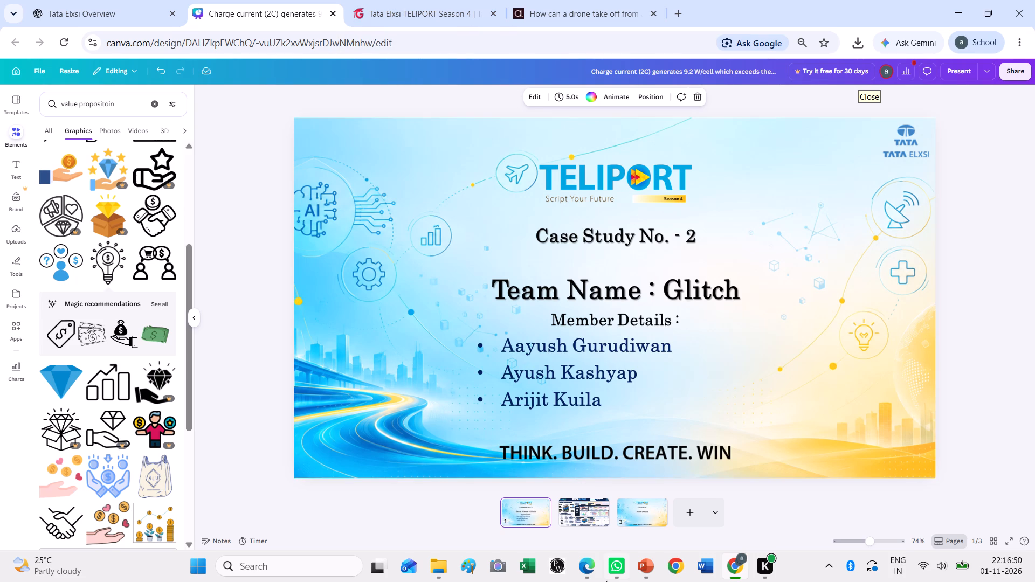
pyautogui.click(589, 514)
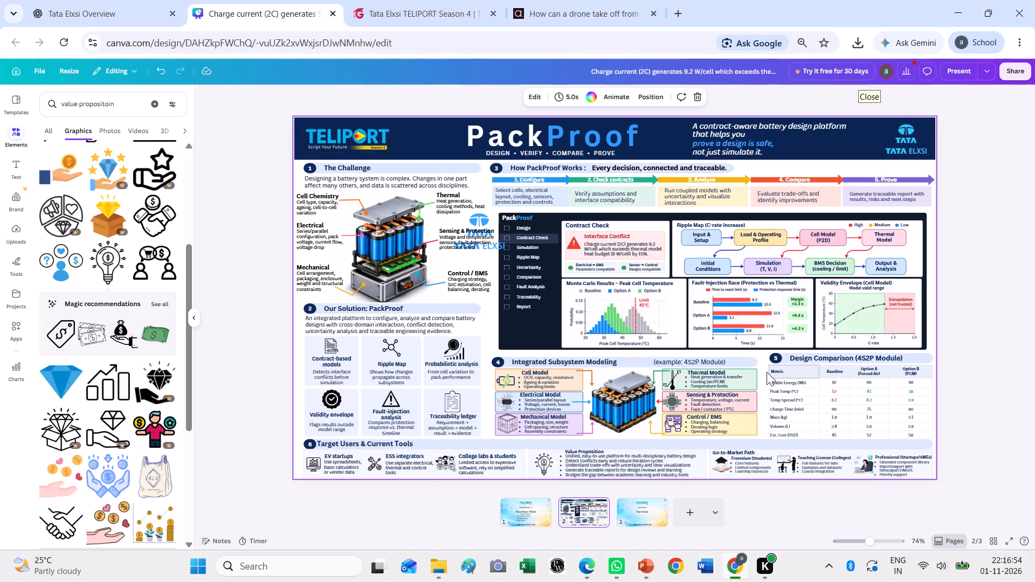
pyautogui.click(734, 170)
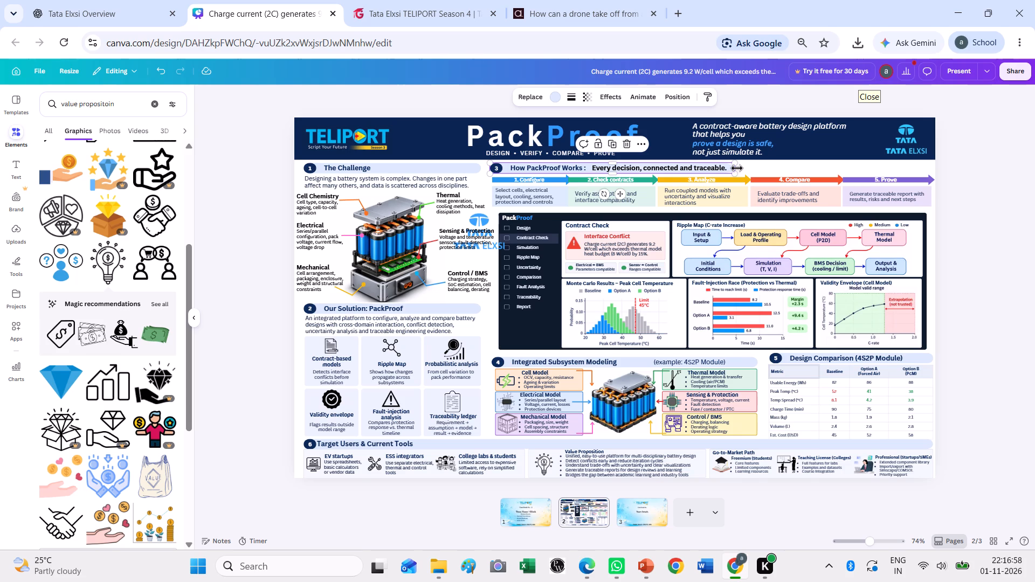
pyautogui.moveTo(737, 168); pyautogui.dragTo(926, 167)
pyautogui.click(1007, 190)
pyautogui.click(1011, 261)
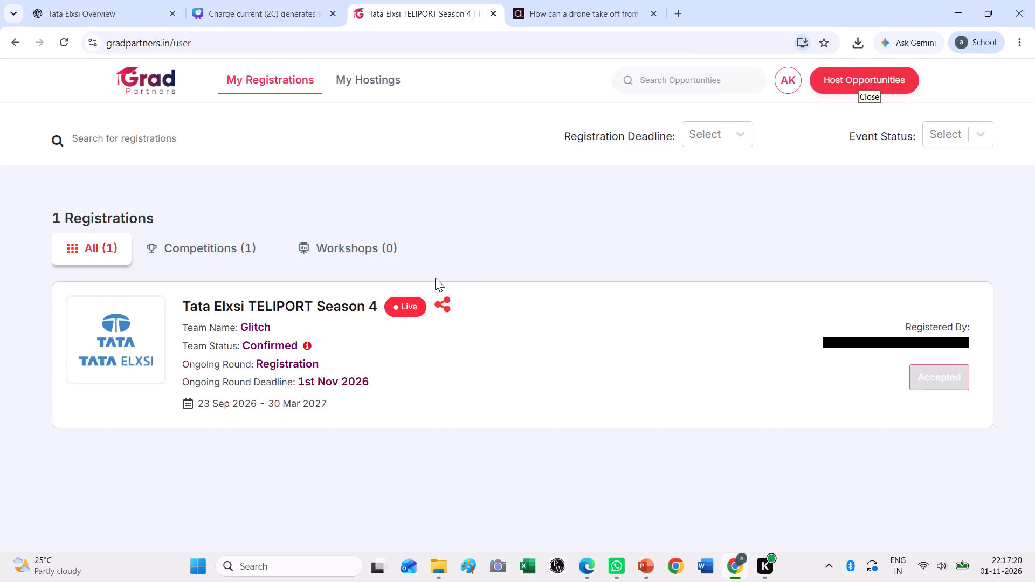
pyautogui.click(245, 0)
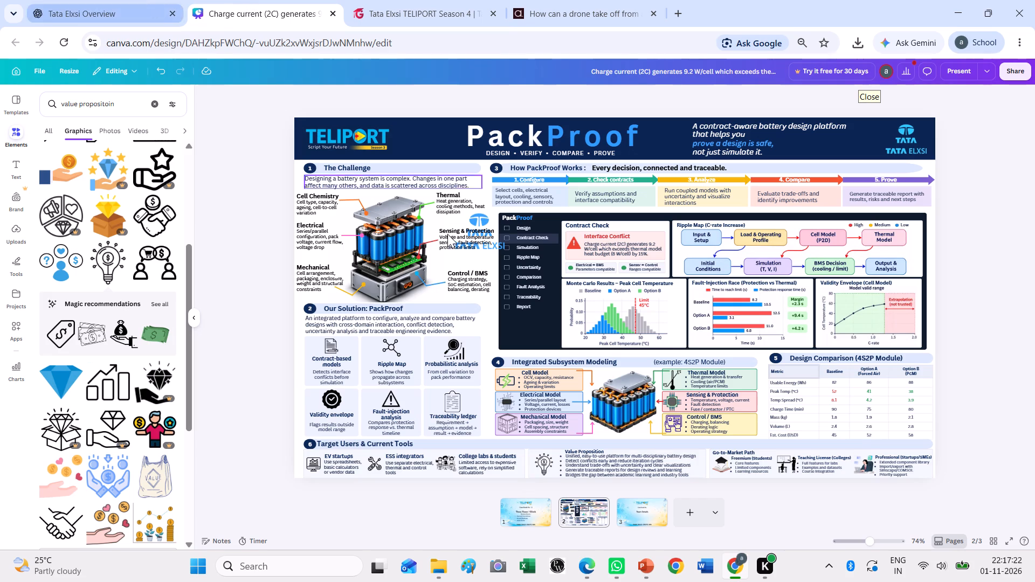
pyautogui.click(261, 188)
# Delete page 3, the old title slide with the "Team Details" placeholder, and check the two remaining pages.
pyautogui.click(522, 511)
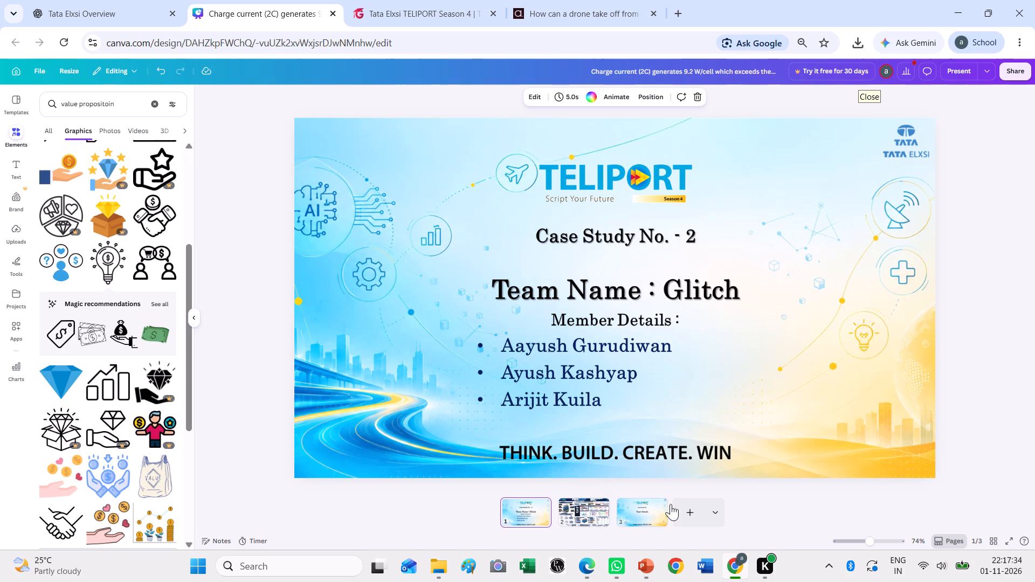
pyautogui.rightClick(655, 509)
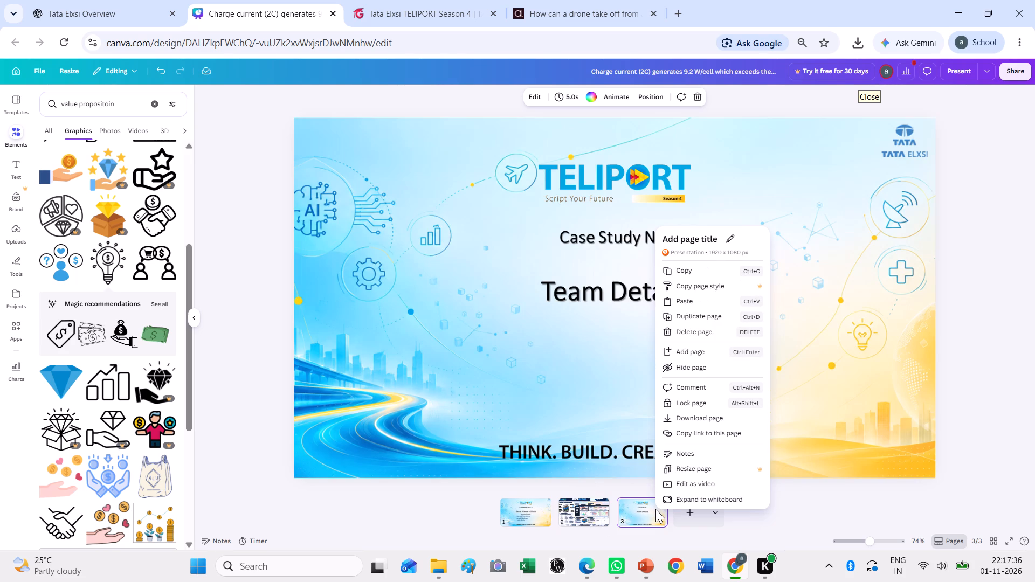
pyautogui.click(682, 327)
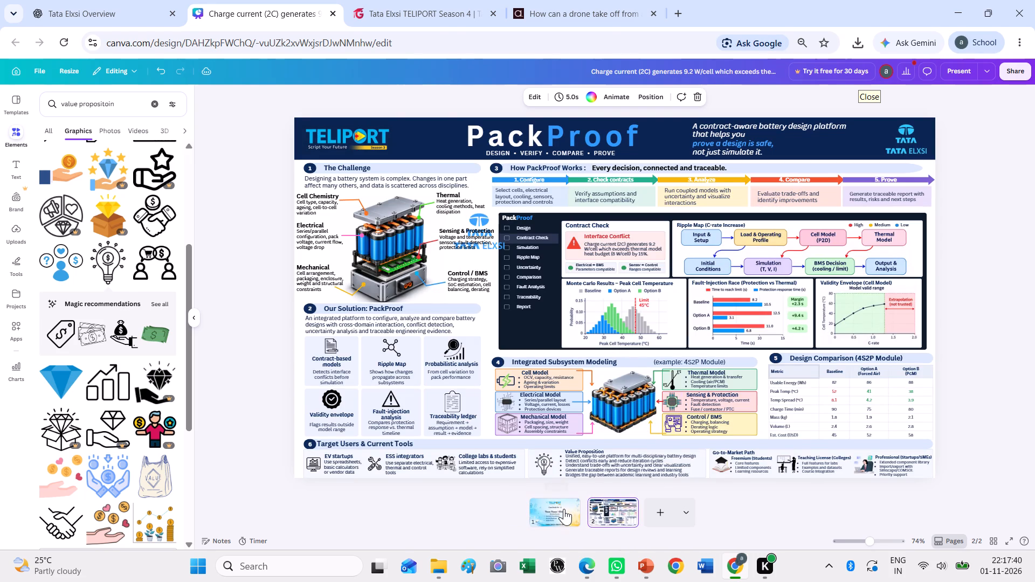
pyautogui.click(564, 509)
pyautogui.click(615, 503)
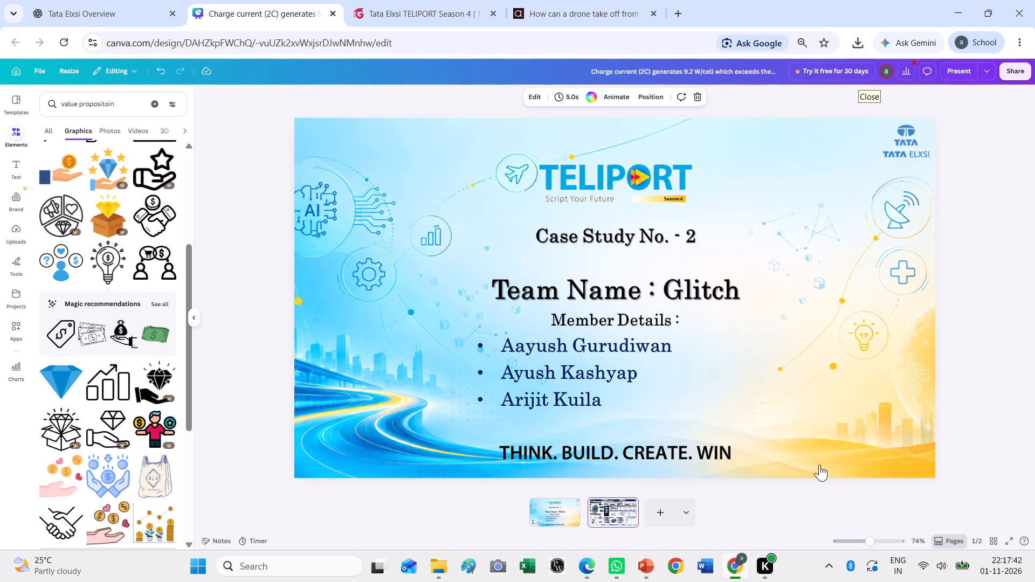
pyautogui.click(555, 511)
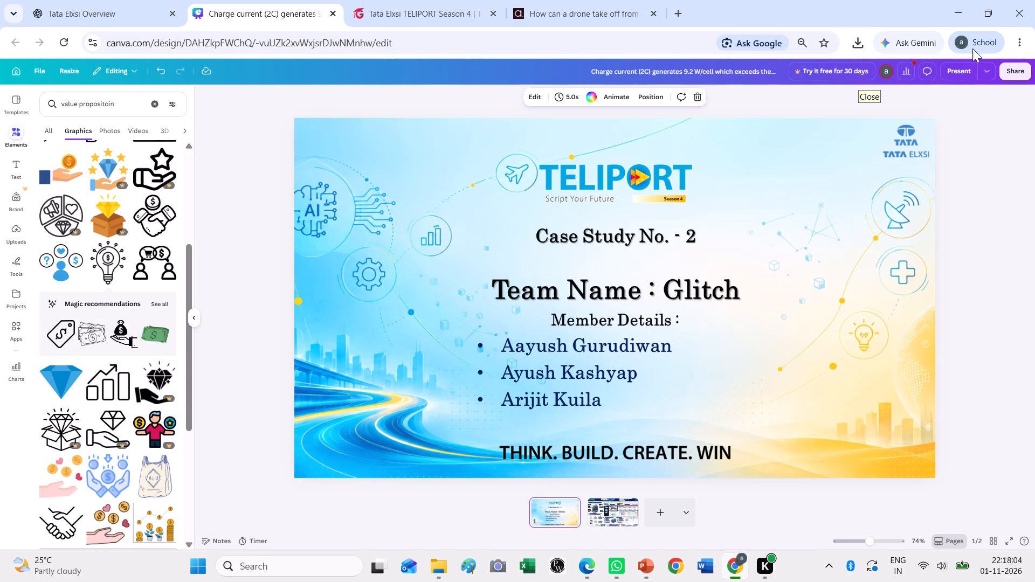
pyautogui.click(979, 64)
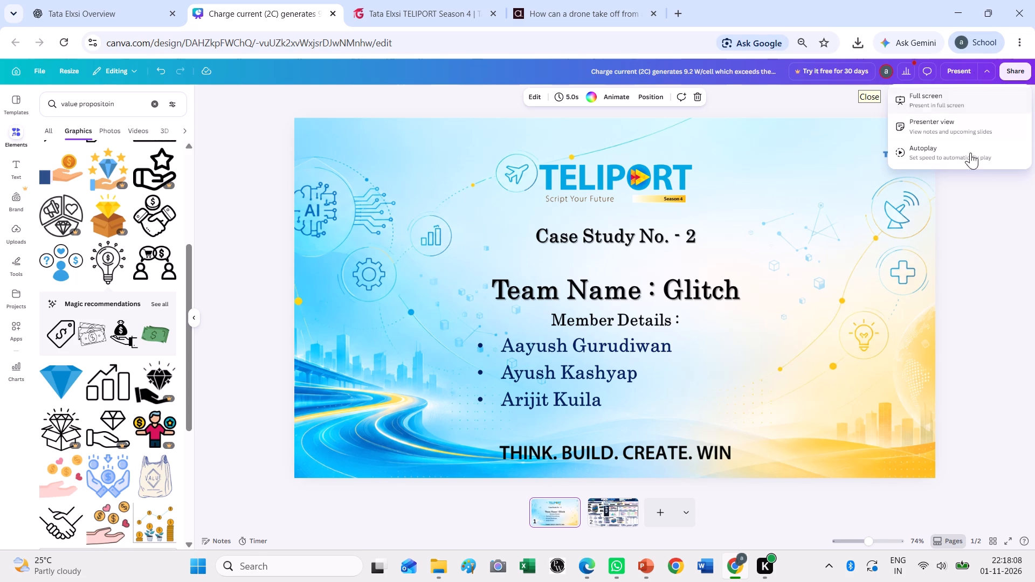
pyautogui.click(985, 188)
# Download all pages of the design as a PDF with the Digital preset.
pyautogui.click(44, 70)
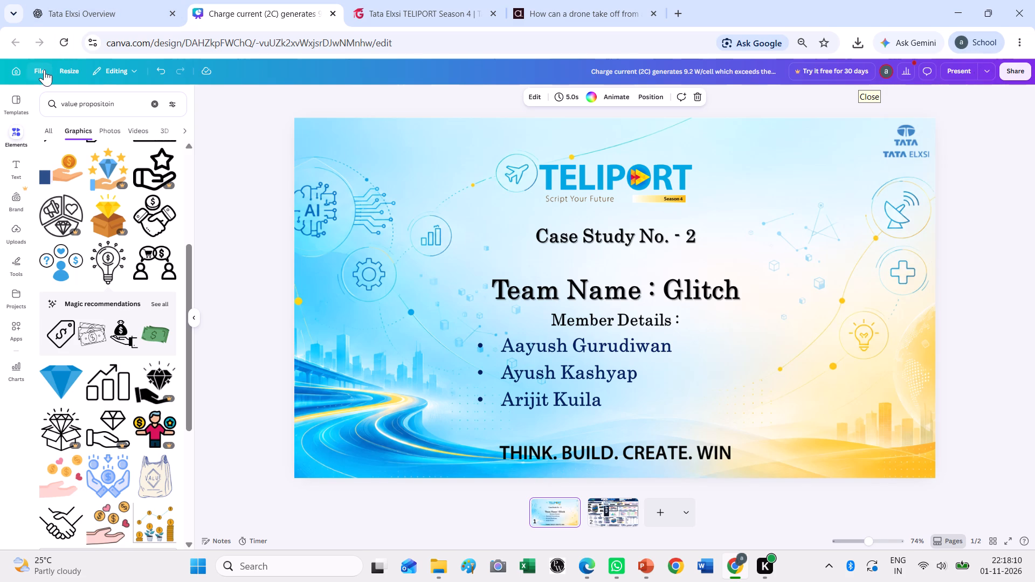
pyautogui.click(121, 223)
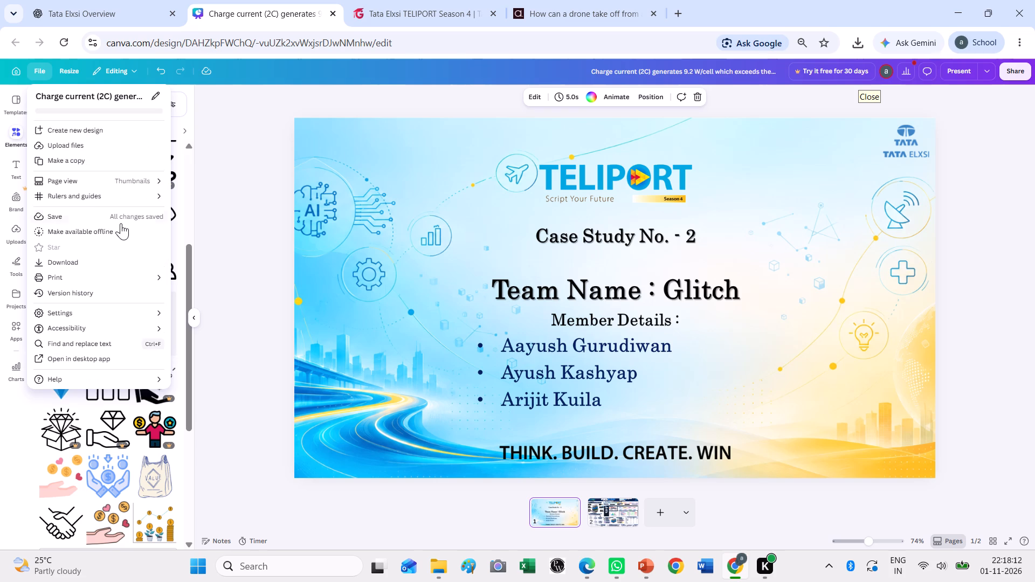
pyautogui.click(39, 64)
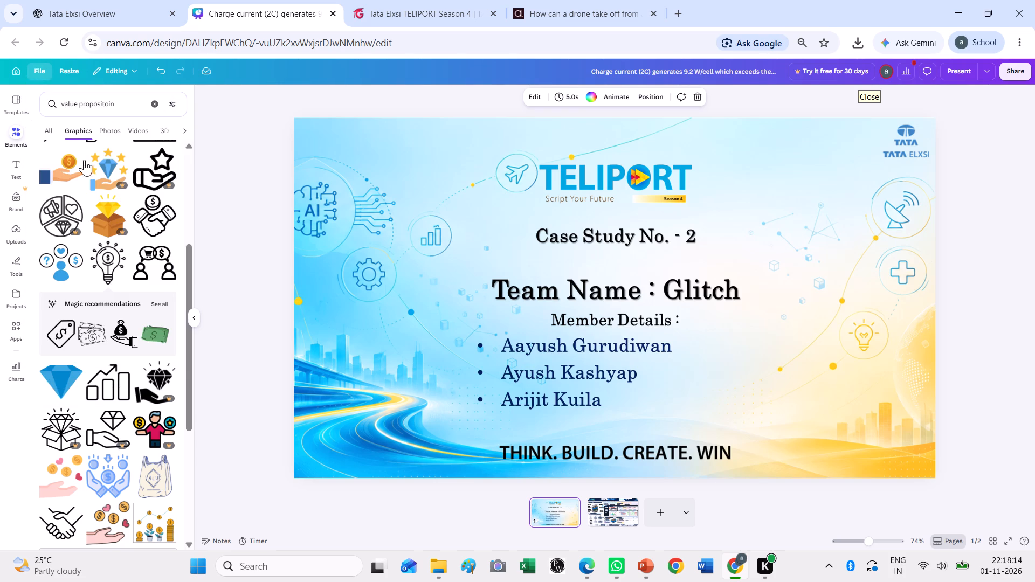
pyautogui.click(107, 259)
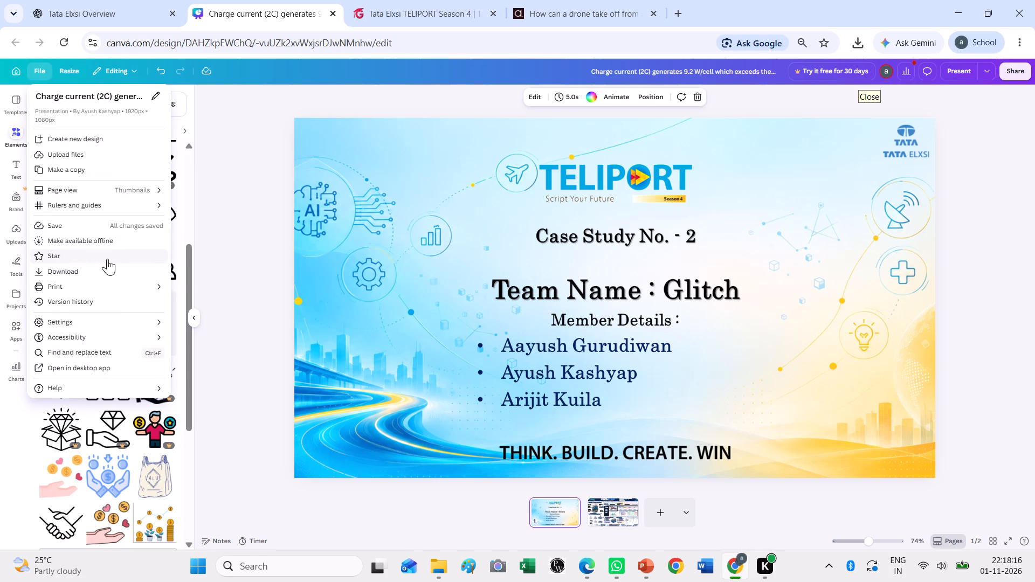
pyautogui.click(107, 267)
pyautogui.click(249, 139)
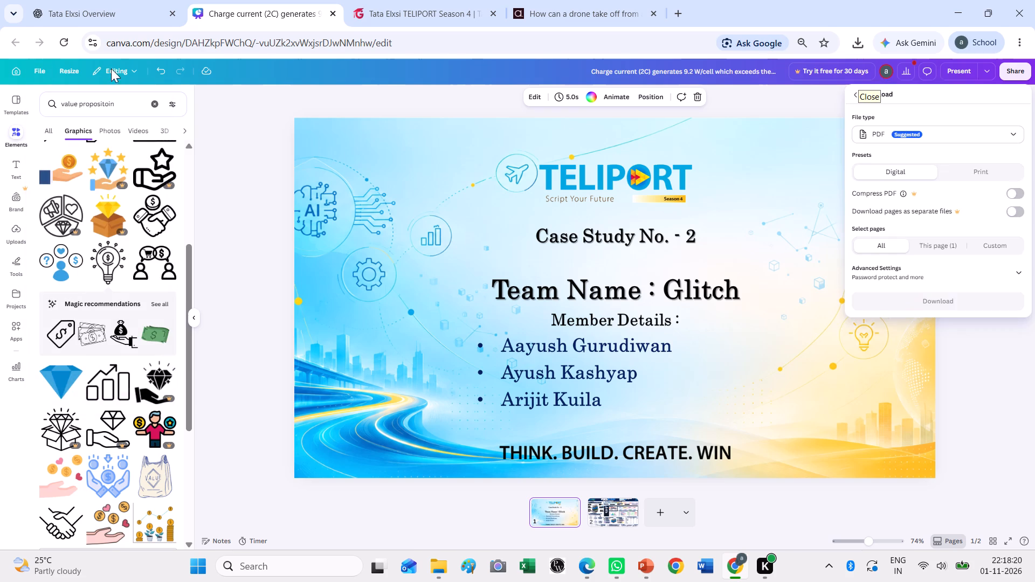
pyautogui.click(38, 67)
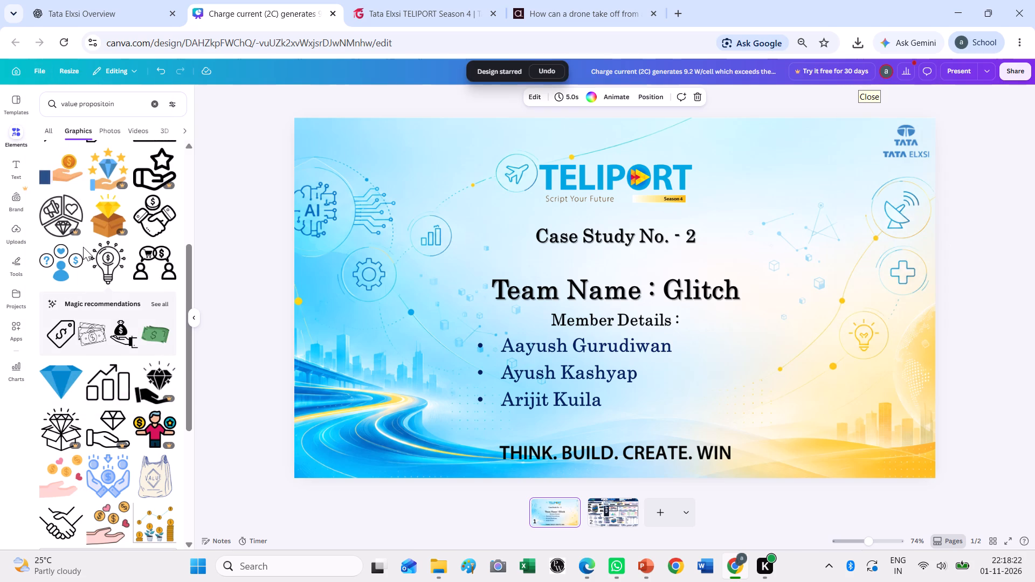
pyautogui.click(44, 68)
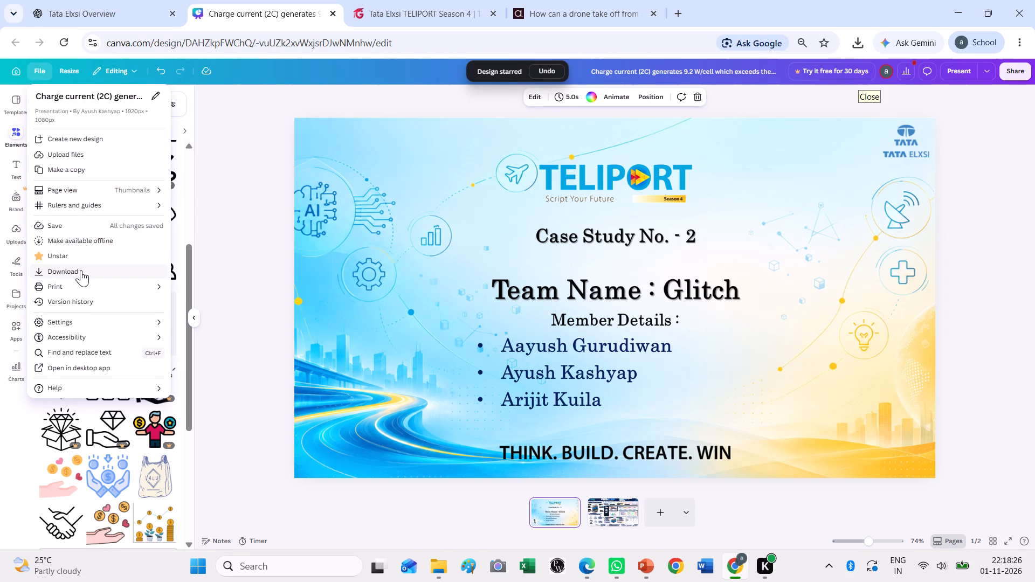
pyautogui.click(81, 270)
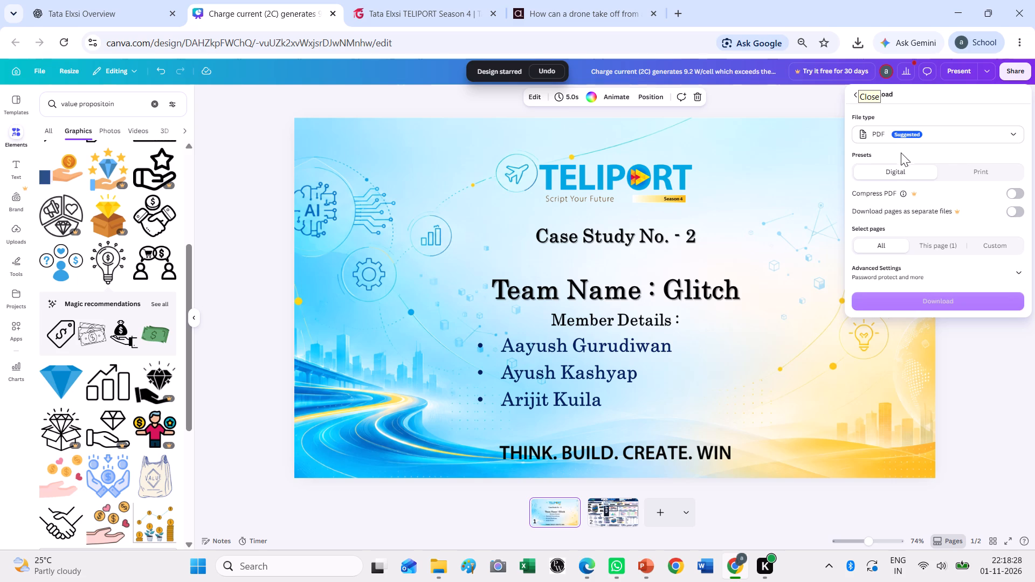
pyautogui.click(917, 298)
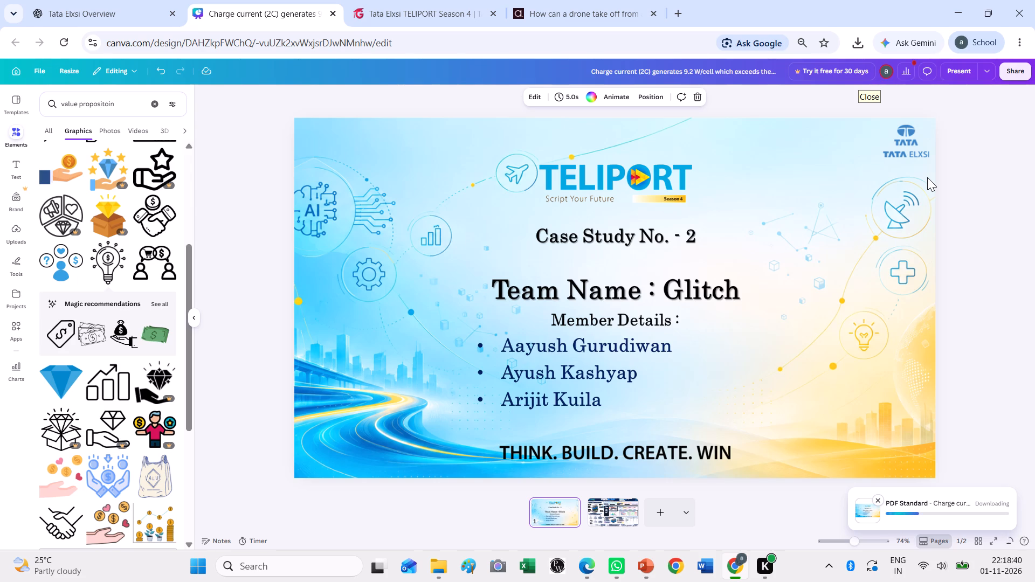
pyautogui.scroll(-2, 928, 177)
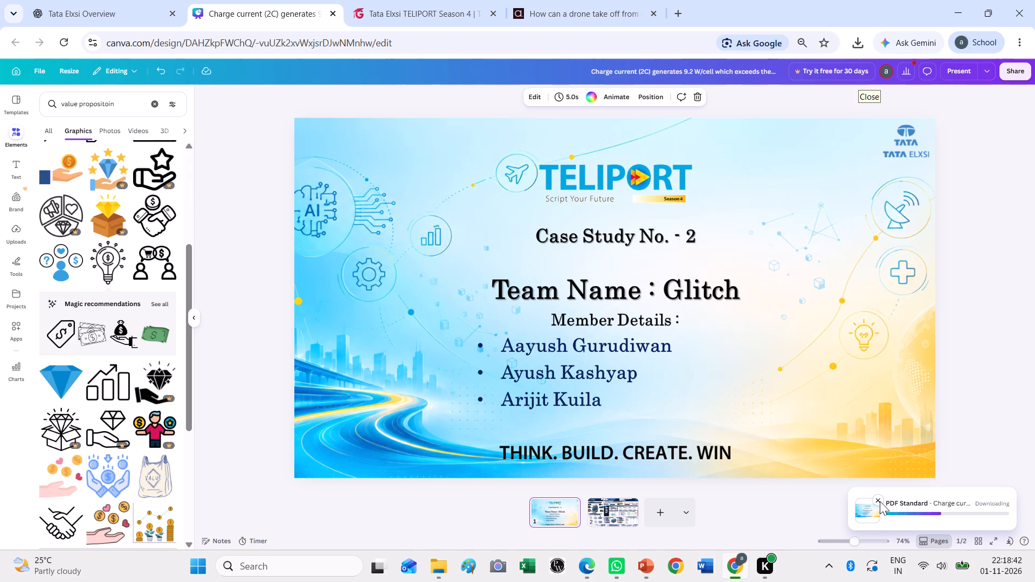
pyautogui.click(877, 499)
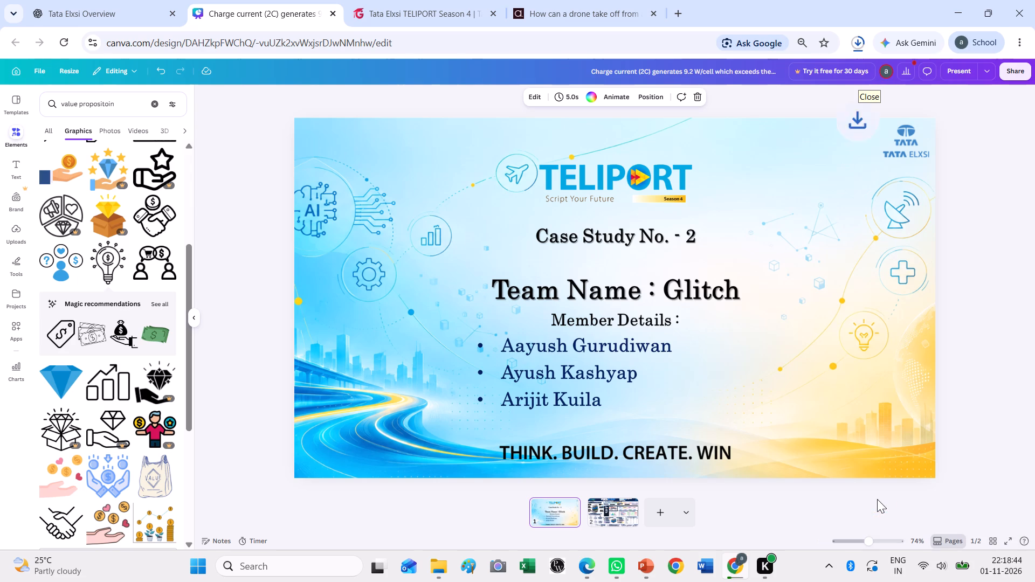